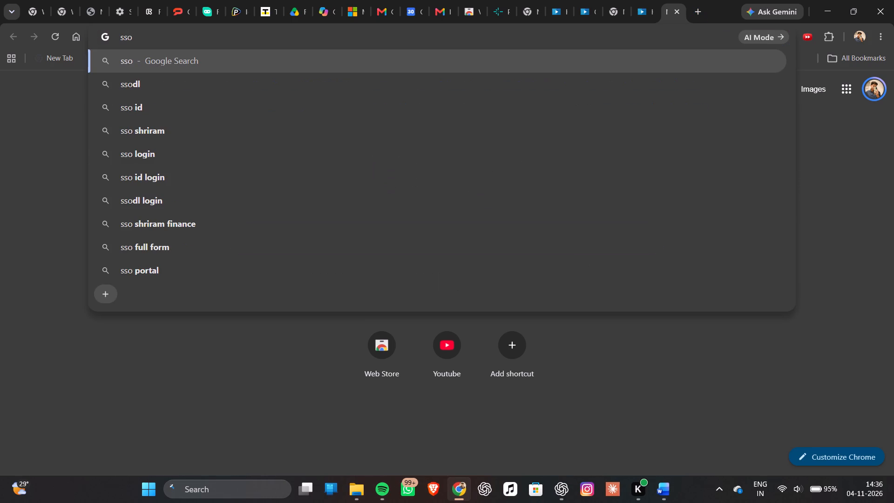
key("Down")
key("Down")
key("Down")
key("Down")
key("Down")
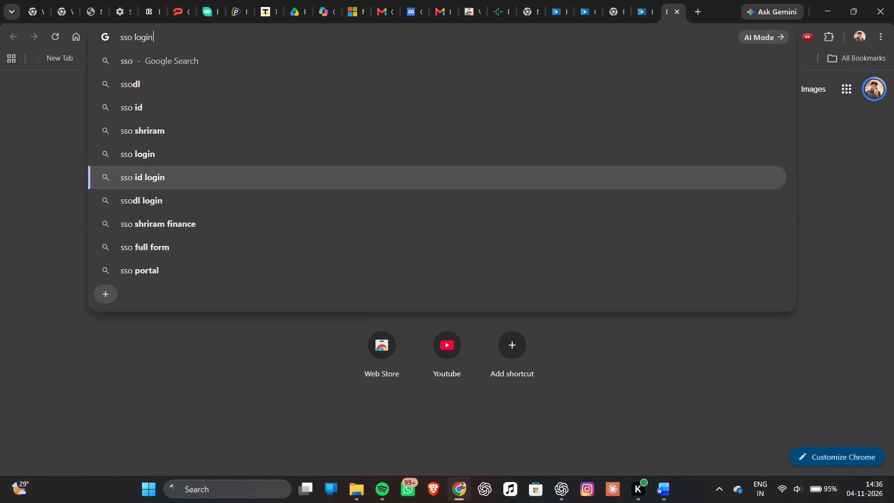
key("Down")
key("Down")
key("Return")
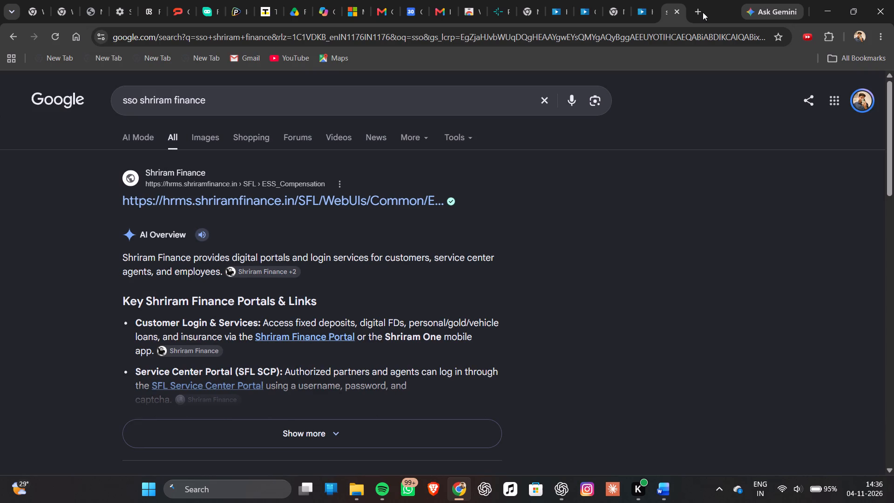
Open the Shriram Finance search result that links to the ESS_Compensation page on hrms.shriramfinance.in.
key("Down")
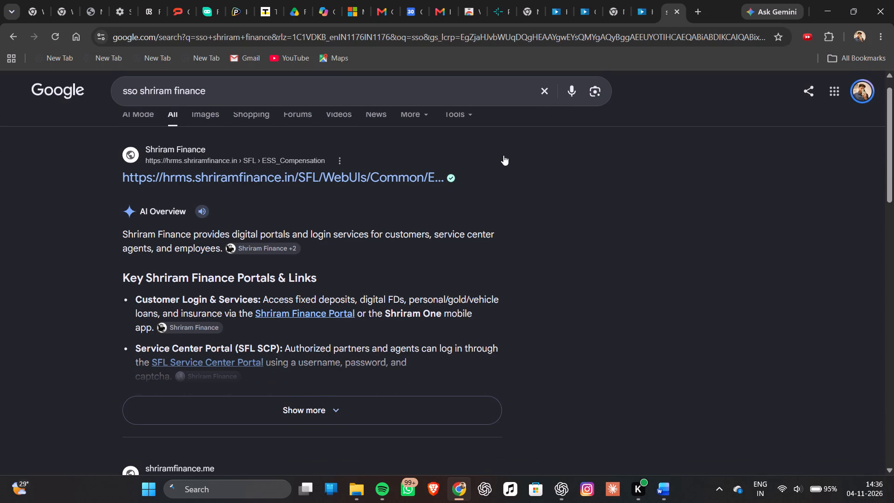
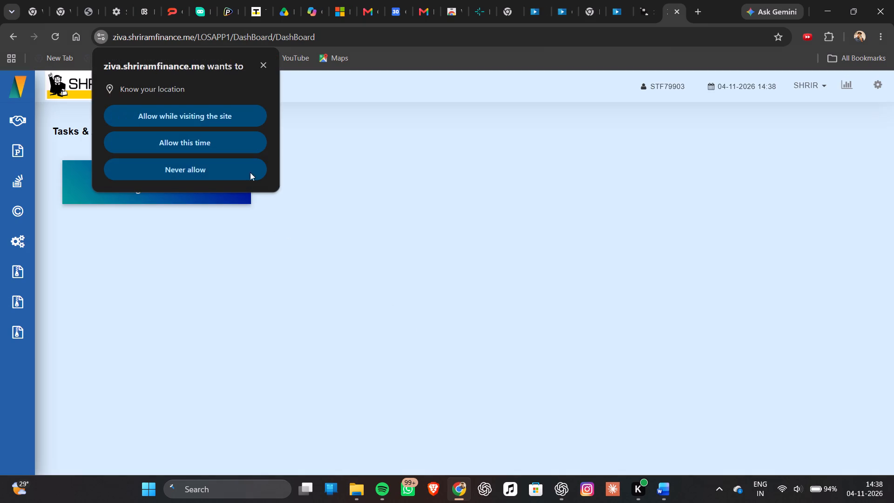
Open the proposals list and edit the saved vehicle loan proposal dated 02/11/2026 11:30 AM.
left_click(261, 64)
double_click(20, 153)
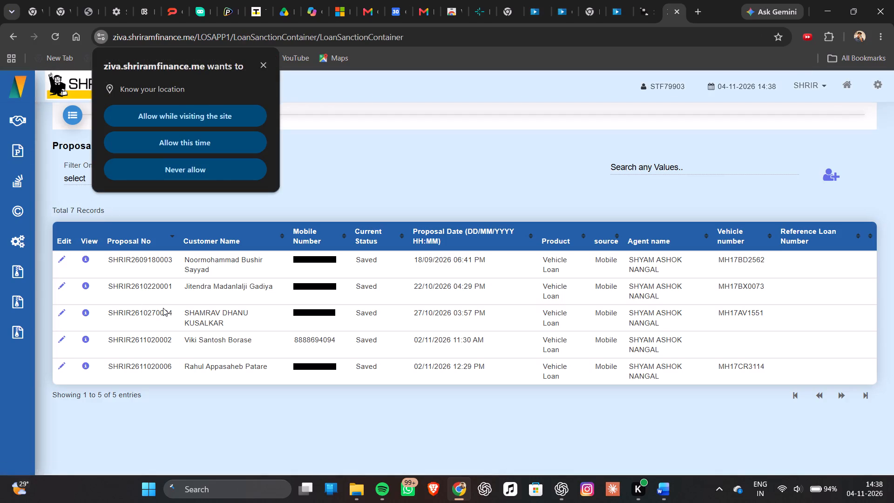
double_click(61, 340)
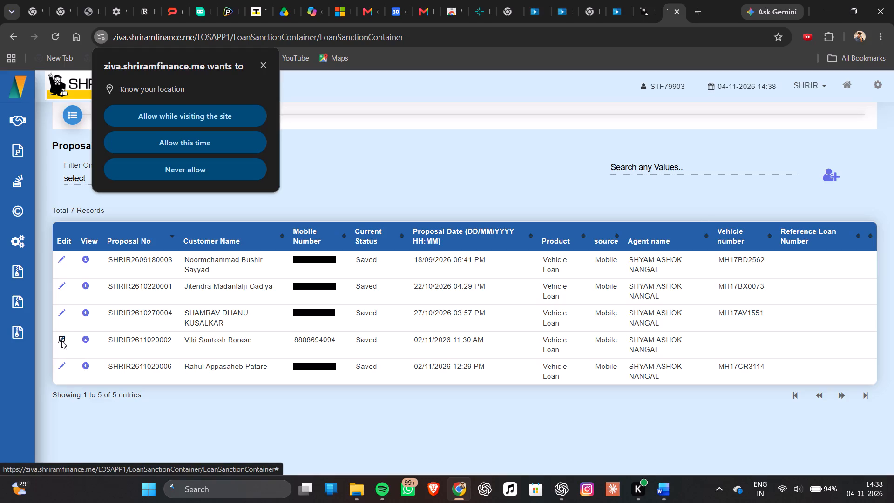
left_click(61, 340)
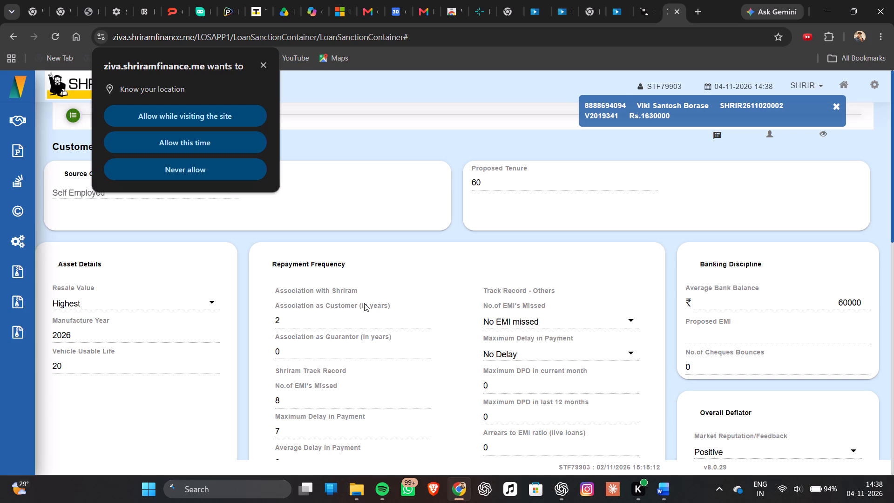
Set the Proposed EMI under Banking Discipline to 34000.
left_click(717, 331)
type("34000")
key("Down")
key("Down")
key("Down")
key("Down")
Set the guarantor's Gross Annual Income to 1000000 in Guarantor Details.
left_click_drag(892, 222, 893, 292)
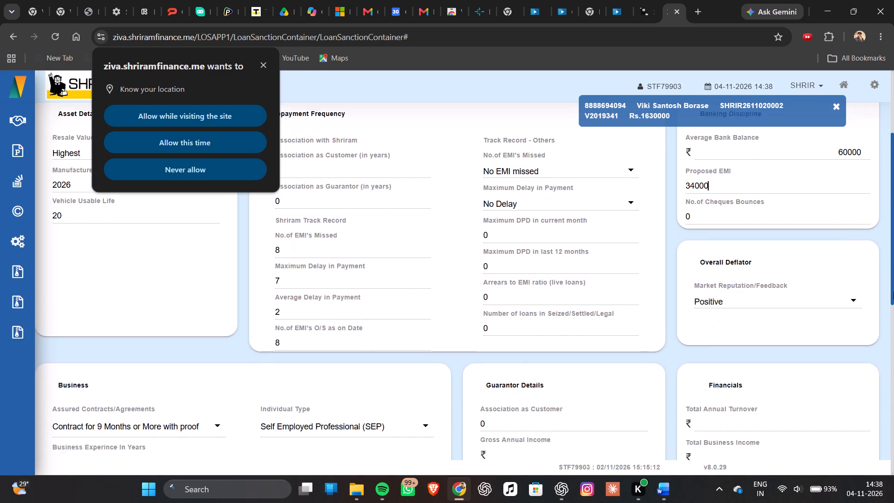
left_click_drag(893, 292, 893, 396)
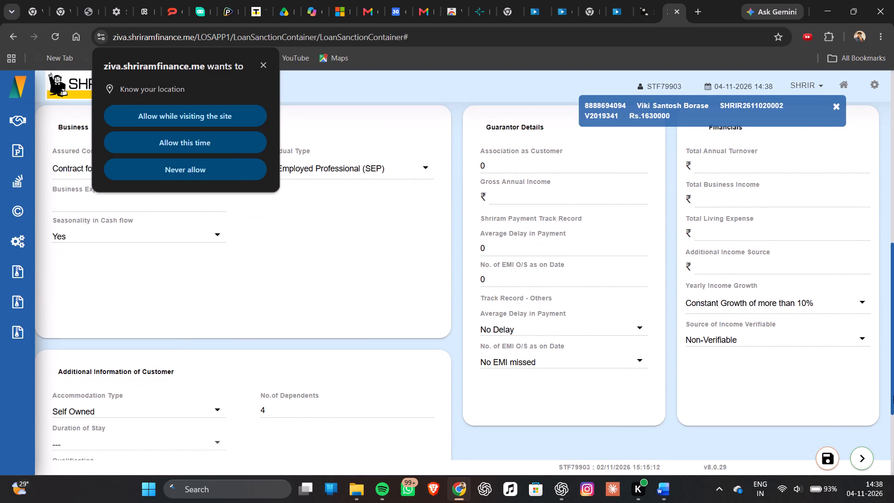
left_click(518, 164)
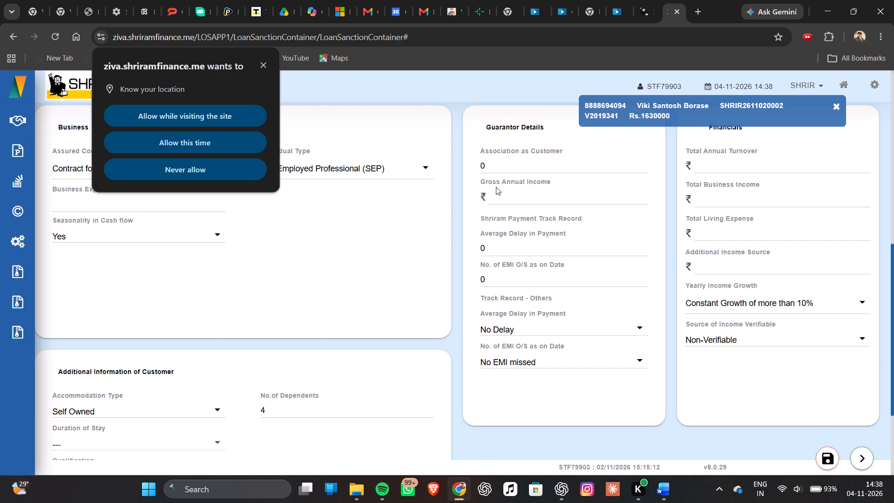
left_click(498, 200)
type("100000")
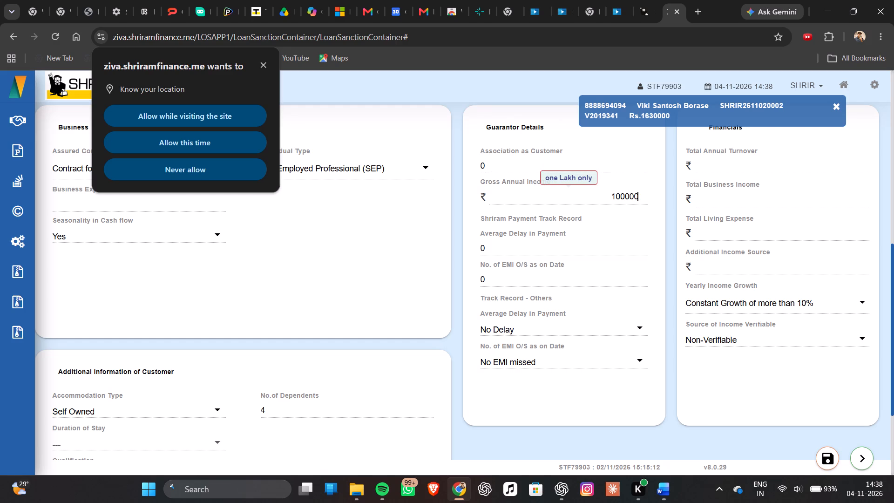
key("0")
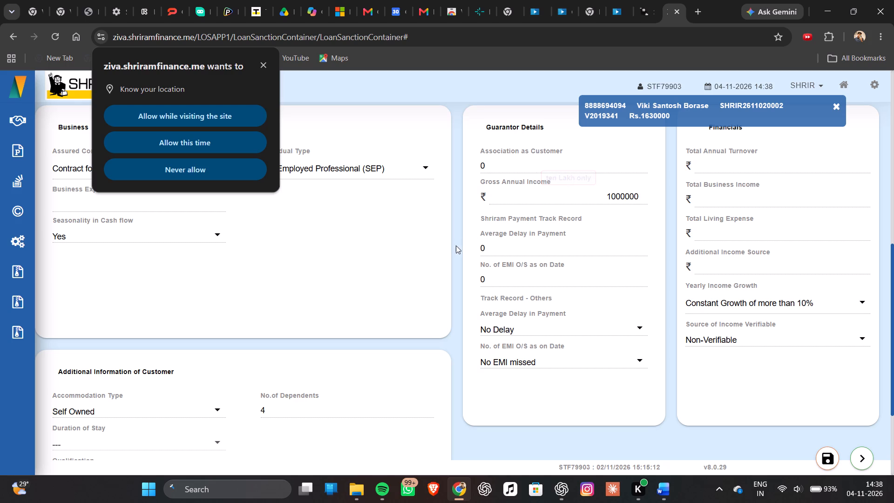
left_click(497, 246)
left_click(497, 246)
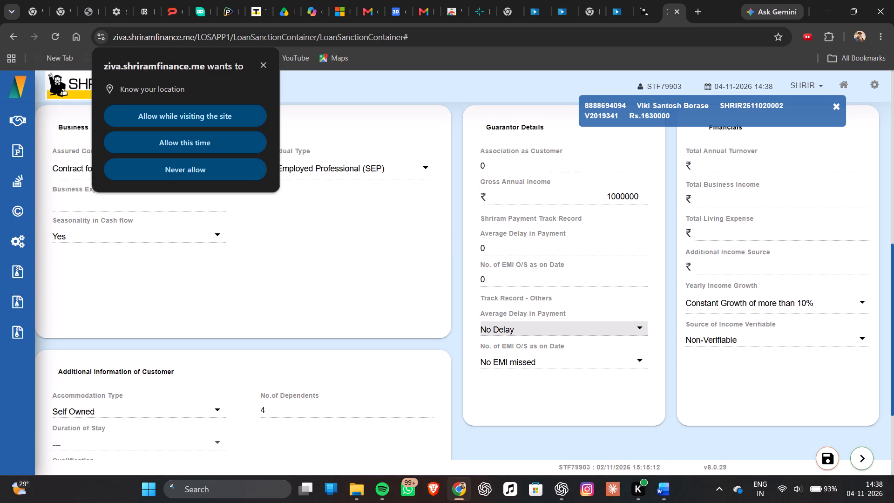
Review all sections of the customer details form, from source of income to additional customer information, for missing entries.
key("Down")
key("Down")
key("Down")
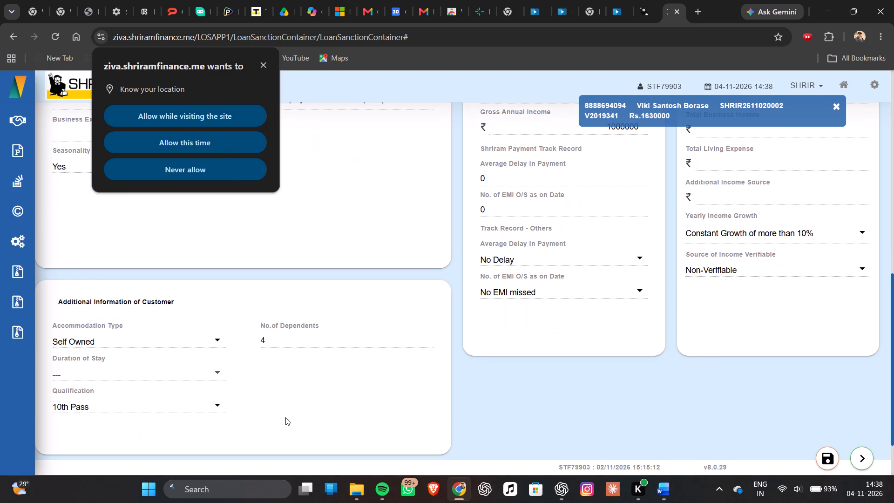
key("Up")
key("Up")
key("Up")
key("Up")
key("Up")
key("Up")
key("Up")
key("Up")
key("Up")
key("Up")
key("Up")
key("Up")
key("Up")
key("Up")
key("Up")
key("Up")
key("Up")
key("Up")
key("Up")
key("Up")
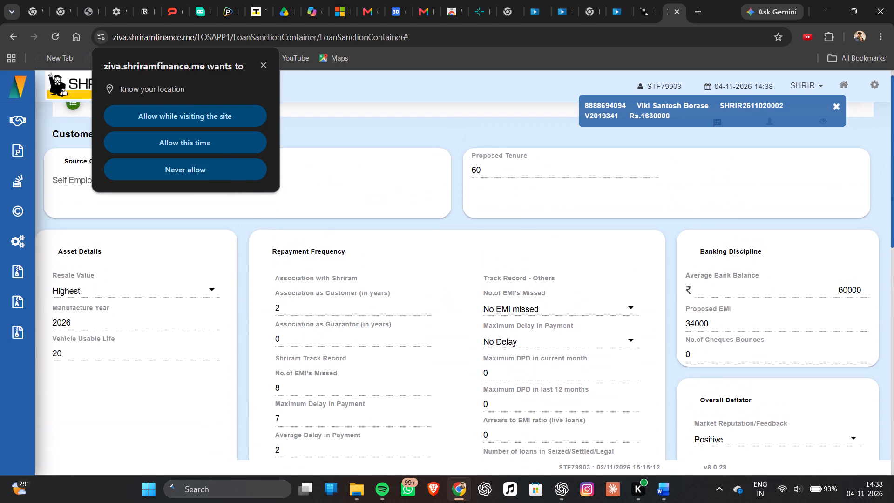
key("Up")
key("Up")
key("Up")
key("Up")
key("Up")
key("Up")
key("Down")
key("Down")
key("Down")
key("Down")
key("Down")
key("Down")
key("Down")
key("Down")
key("Down")
key("Down")
key("Down")
key("Down")
key("Down")
key("Down")
key("Down")
key("Down")
key("Down")
key("Down")
key("Down")
key("Down")
key("Down")
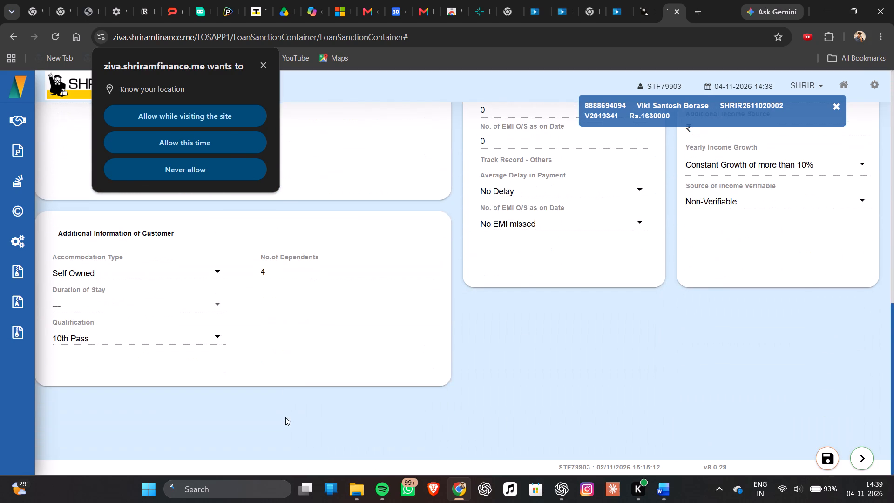
key("Up")
key("Up")
key("Up")
key("Up")
key("Up")
key("Up")
key("Up")
key("Up")
key("Up")
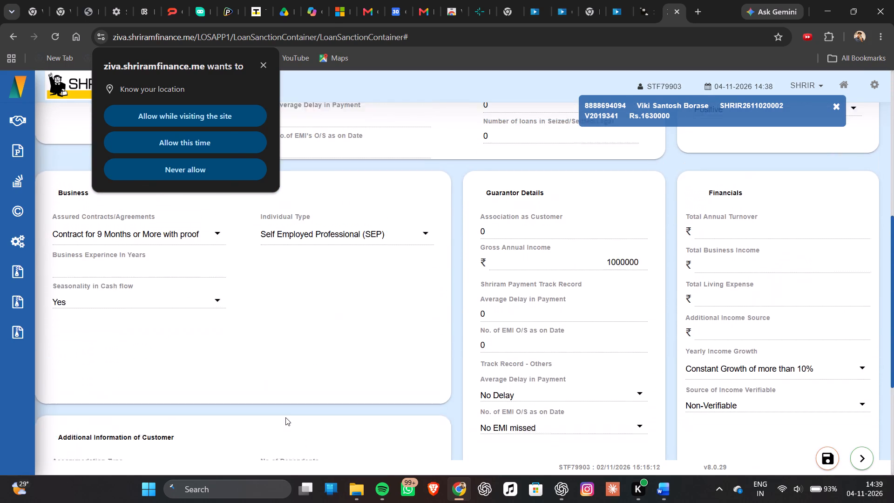
key("Up")
key("Up")
key("Up")
key("Up")
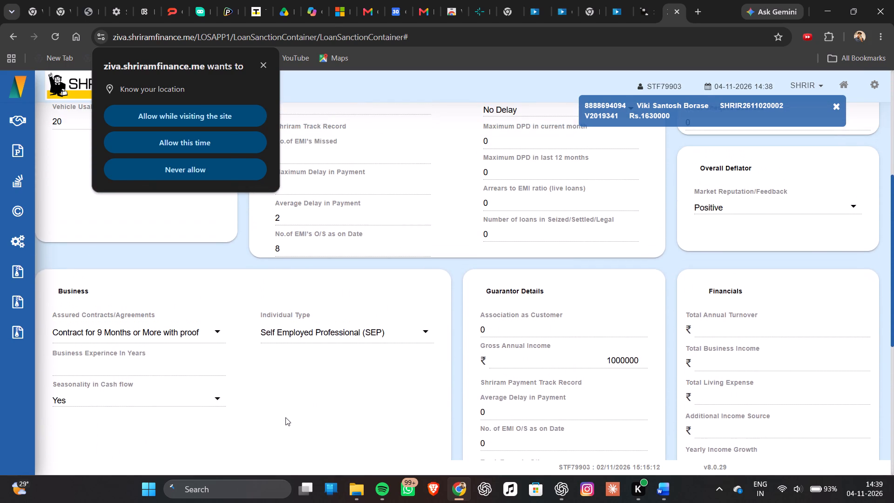
key("Up")
key("Up")
key("Up")
key("Up")
key("Up")
key("Up")
key("Up")
key("Up")
key("Up")
key("Up")
key("Up")
key("Up")
key("Up")
key("Up")
key("Up")
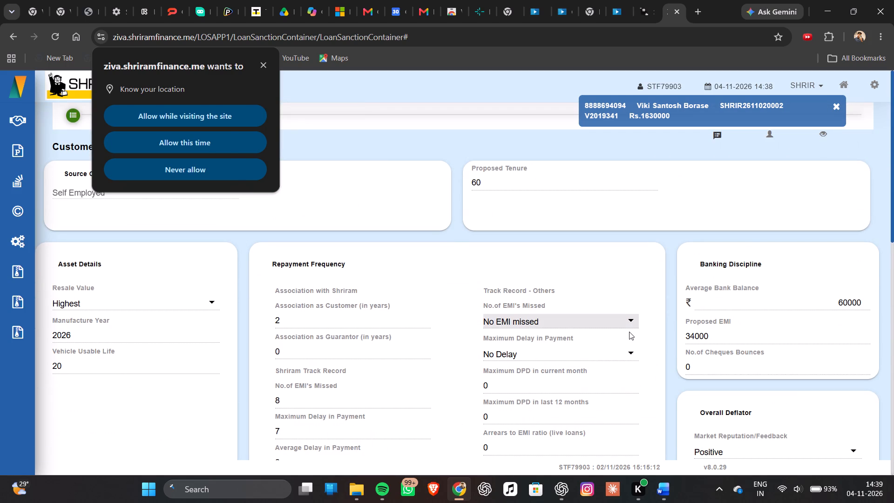
key("Down")
key("Down")
key("Down")
key("Down")
key("Down")
key("Down")
key("Down")
key("Down")
key("Down")
key("Down")
key("Down")
key("Down")
key("Down")
key("Down")
key("Down")
key("Down")
key("Down")
key("Down")
key("Down")
key("Down")
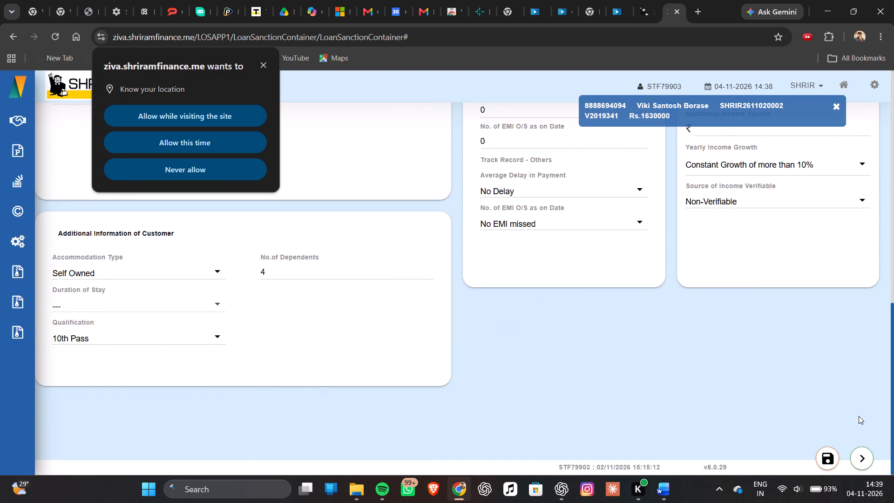
Try to advance from the customer details form to the next stage of the proposal.
left_click(859, 459)
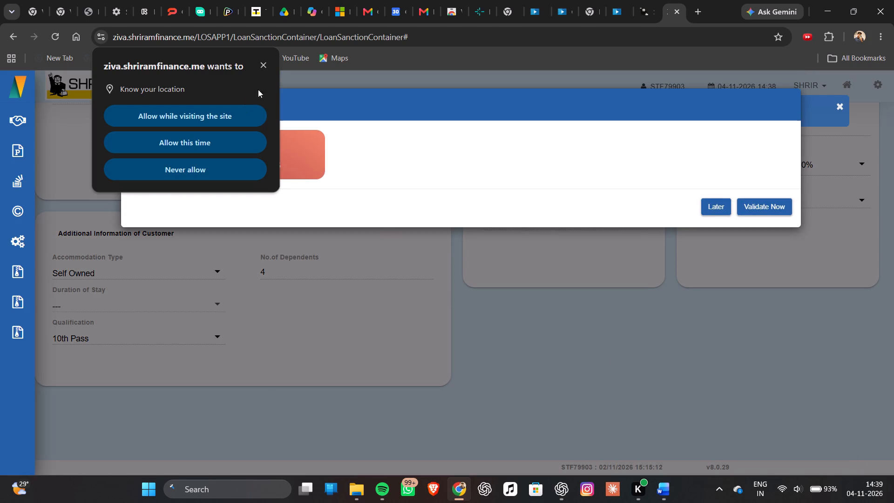
Resolve the site's location request by allowing access for this time only.
left_click(266, 61)
left_click(266, 61)
left_click(252, 143)
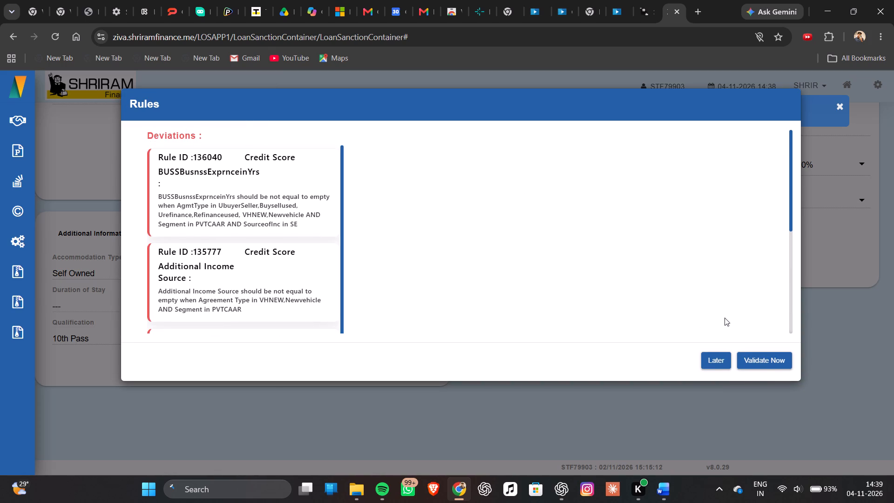
Choose to validate the rule deviations now and set the Business Experience in Years to 5.
left_click(760, 359)
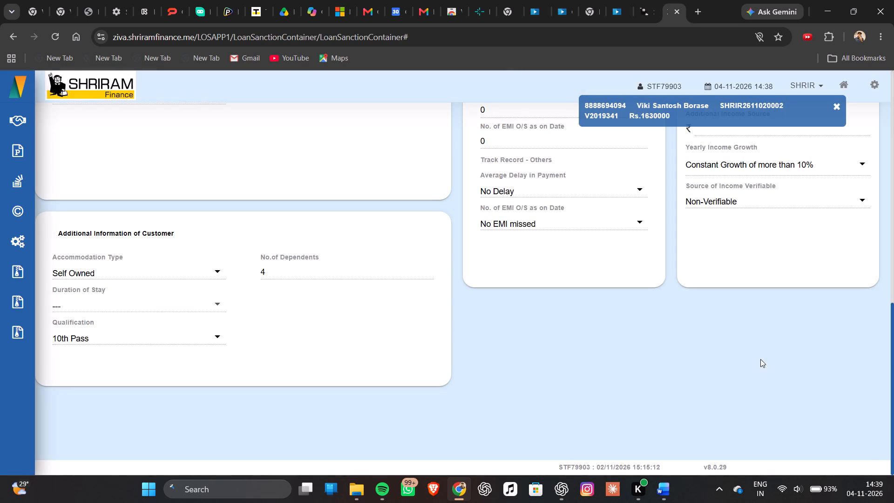
key("Up")
key("Up")
key("Up")
key("Up")
key("Up")
key("Up")
key("Up")
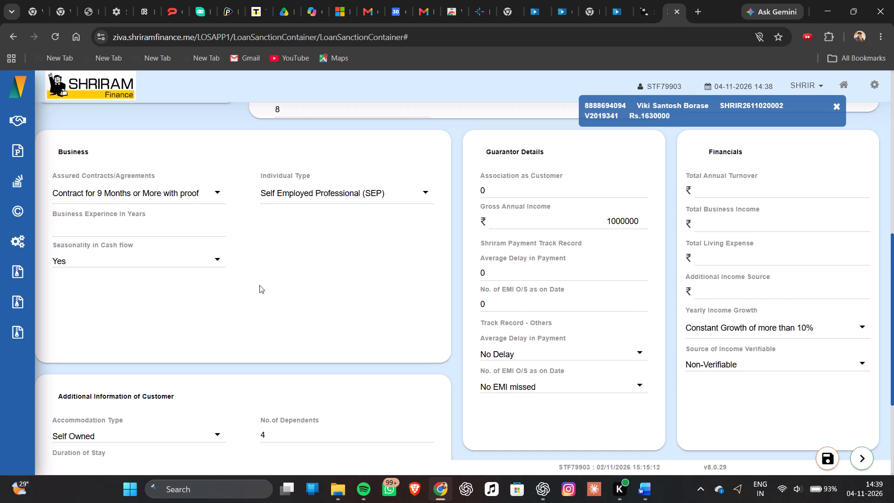
left_click(131, 227)
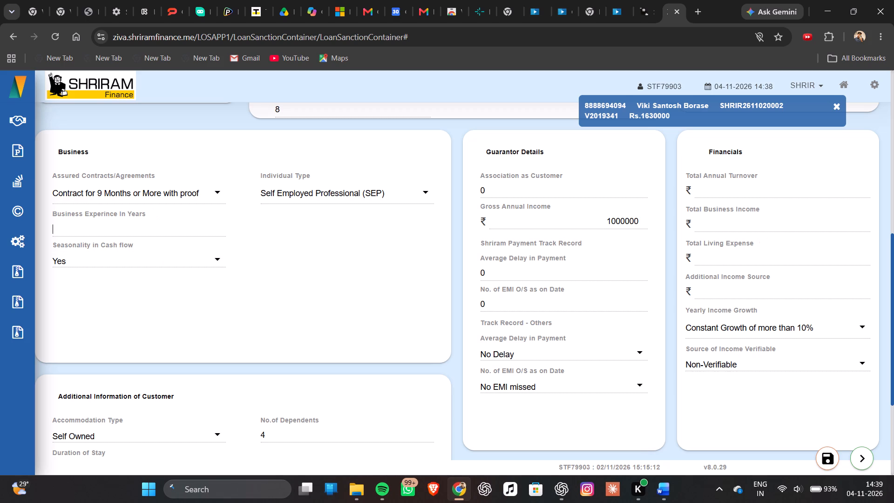
key("5")
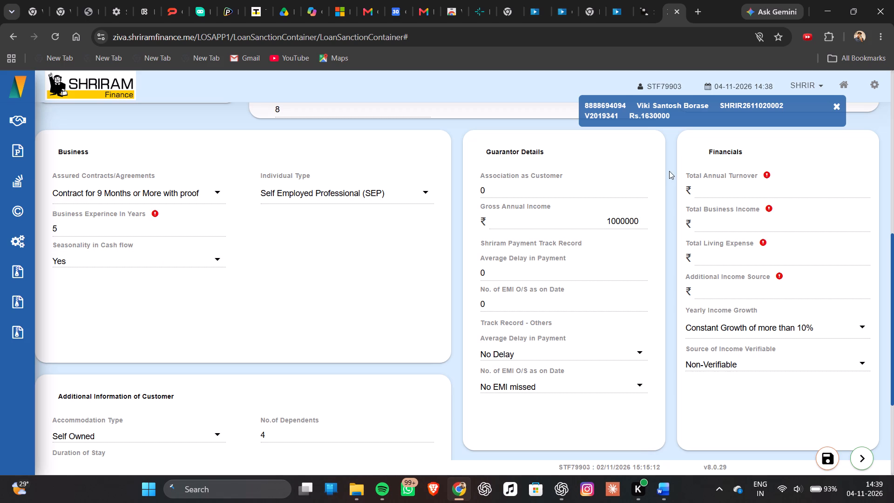
Fill in Financials: Total Annual Turnover 900000, Total Business Income 300000, Total Living Expense 150000 and Additional Income Source 100000.
left_click(747, 190)
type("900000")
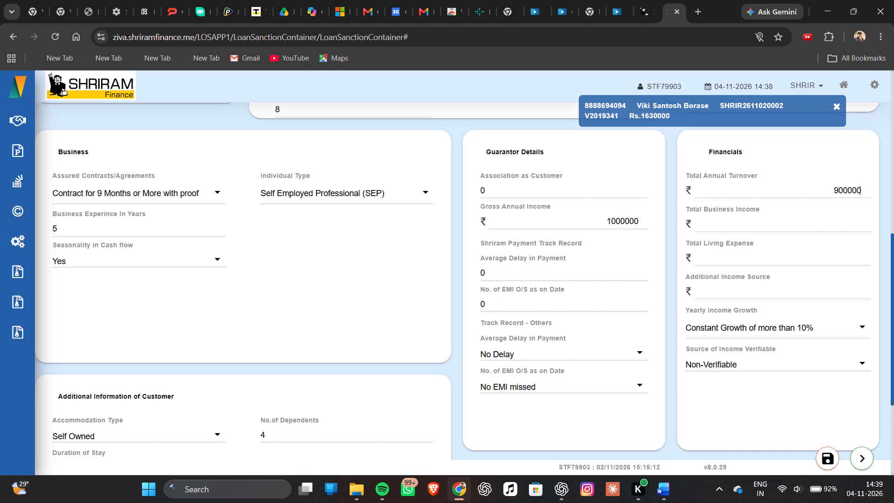
left_click(763, 233)
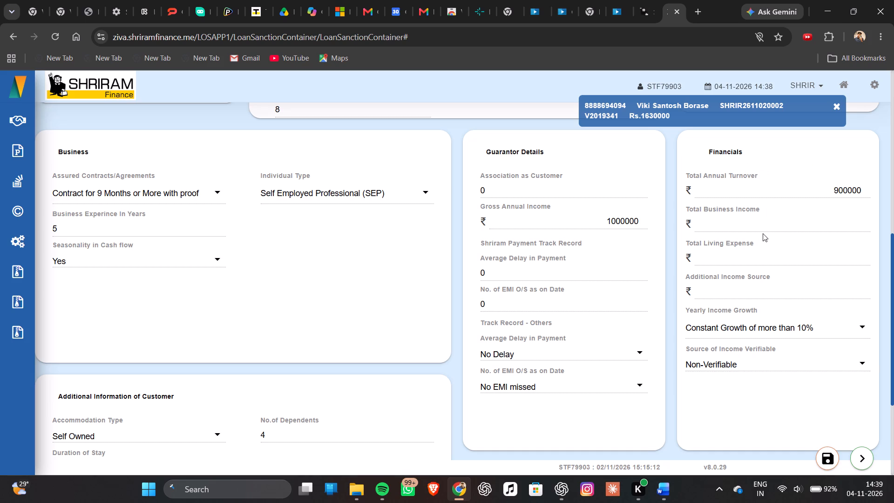
left_click(757, 228)
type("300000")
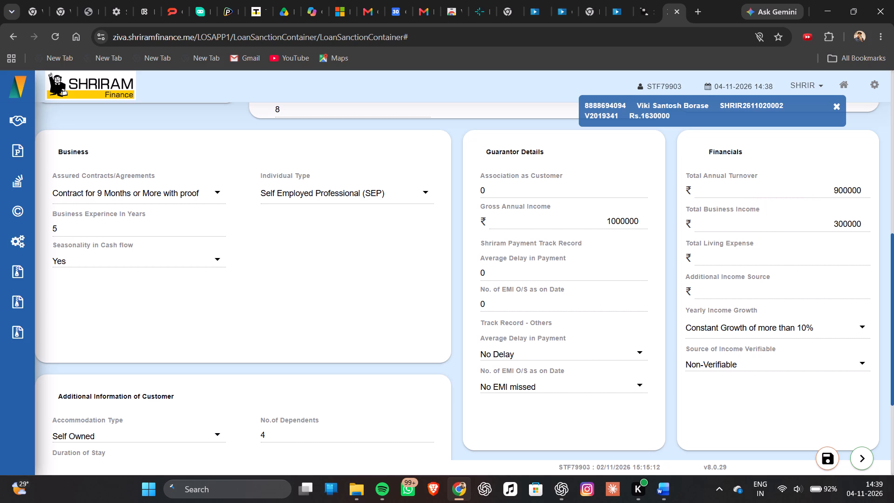
left_click(750, 255)
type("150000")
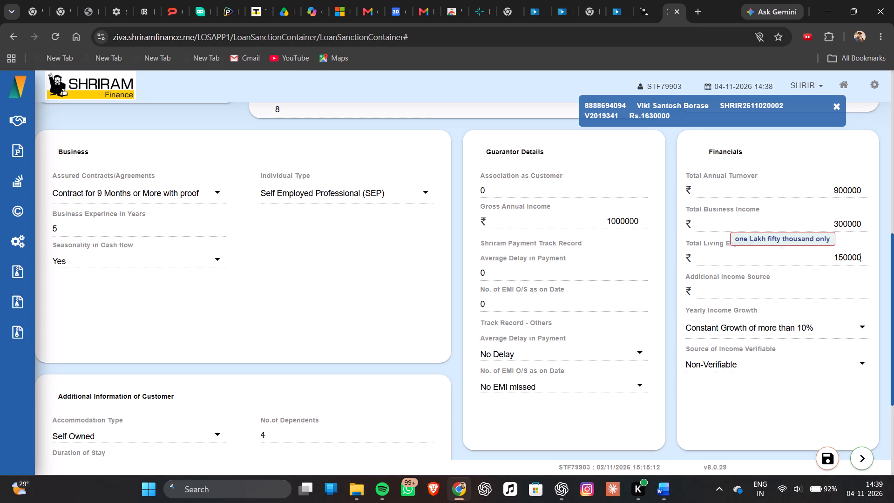
left_click(727, 295)
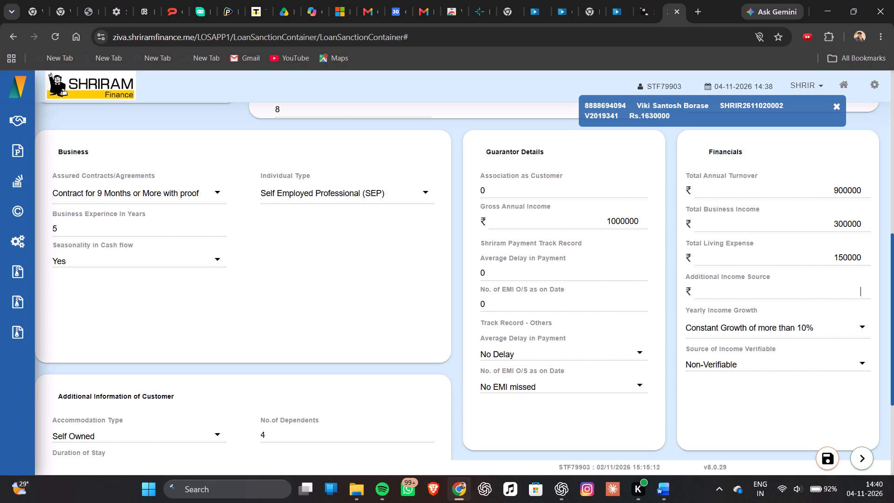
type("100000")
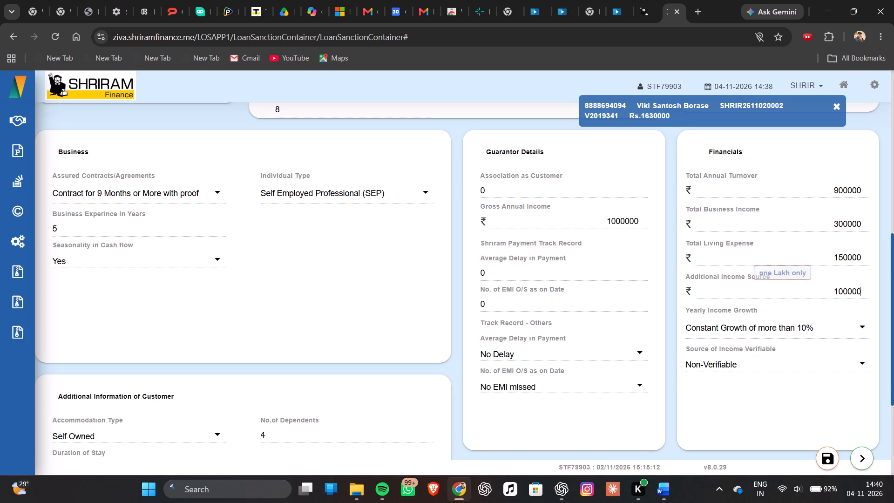
Advance the proposal from customer details to the Documents Upload stage.
left_click(860, 454)
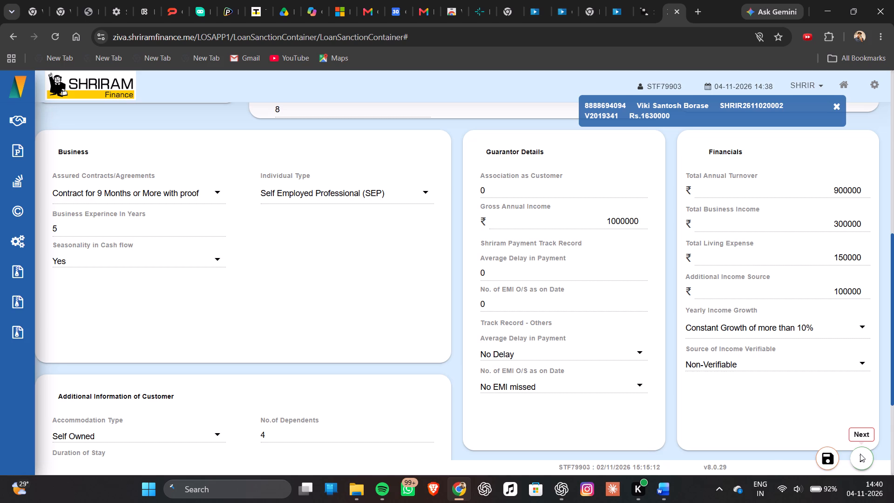
left_click(860, 454)
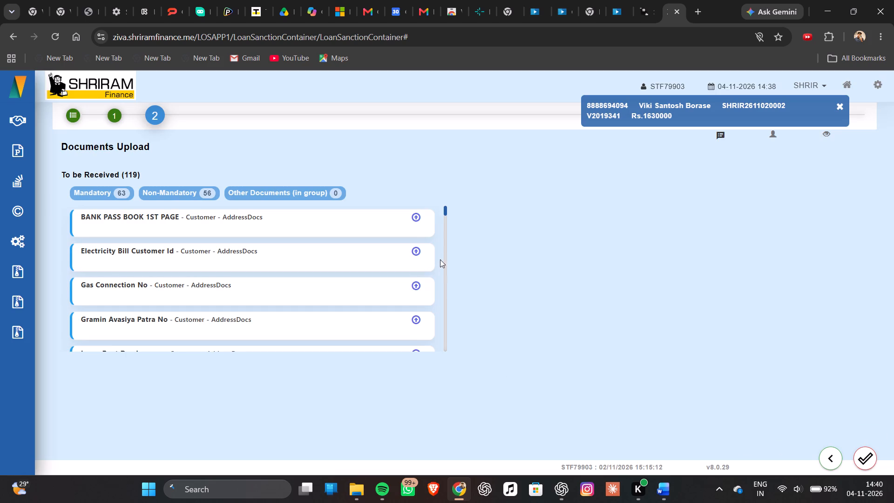
Look through the list of documents to be received for the proposal.
left_click_drag(447, 211, 447, 313)
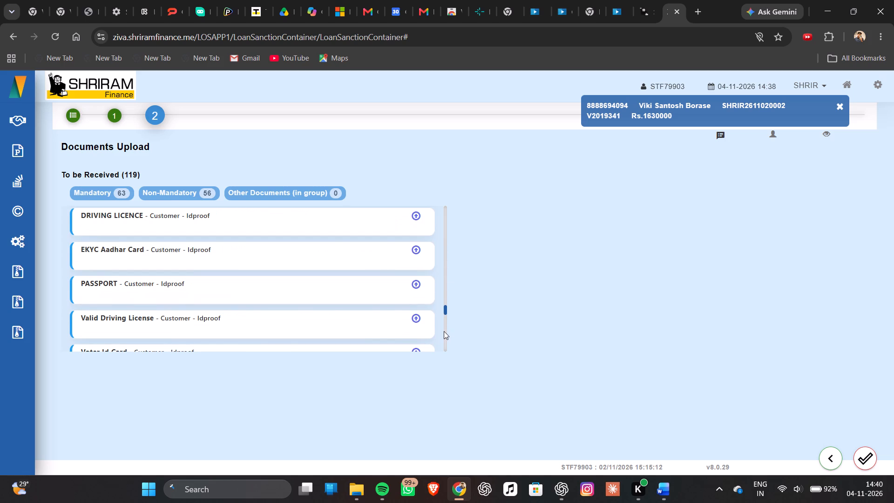
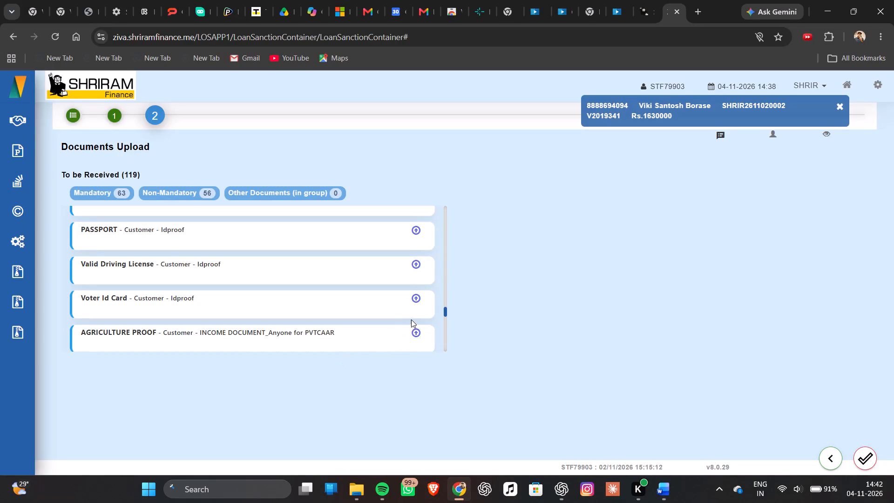
Examine the remaining documents to be received, from the customer ID and income proofs through to the end of the list.
key("Down")
key("Down")
key("Down")
key("Down")
key("Down")
key("Down")
key("Down")
key("Down")
key("Down")
key("Down")
key("Down")
key("Down")
key("Down")
key("Down")
key("Down")
key("Down")
key("Down")
key("Down")
key("Down")
key("Down")
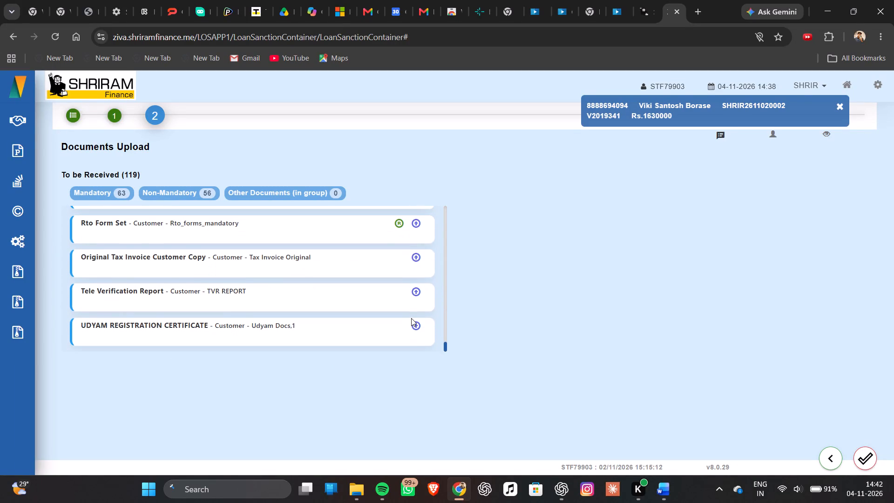
Review the documents to be received again in reverse, from the end of the list back through the RC, loan and invoice documents.
key("Up")
key("Up")
key("Up")
key("Up")
key("Up")
key("Up")
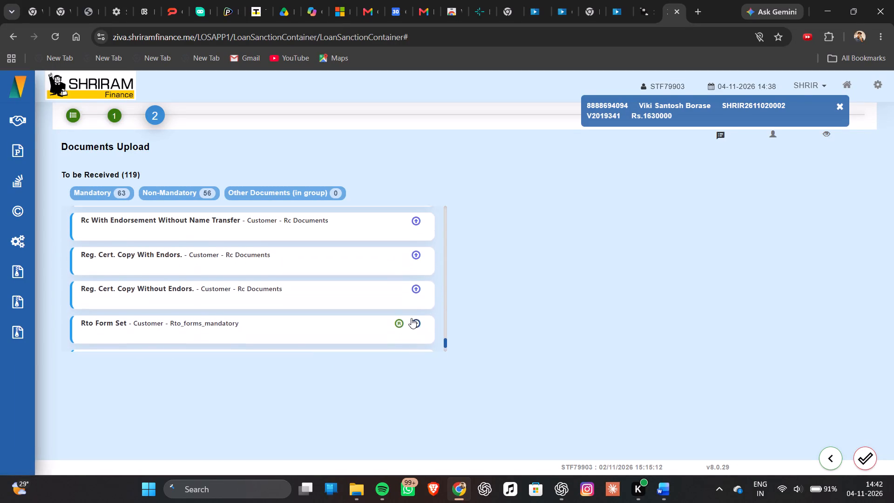
key("Up")
key("Up")
key("Up")
key("Up")
key("Up")
key("Up")
key("Up")
key("Up")
key("Up")
key("Up")
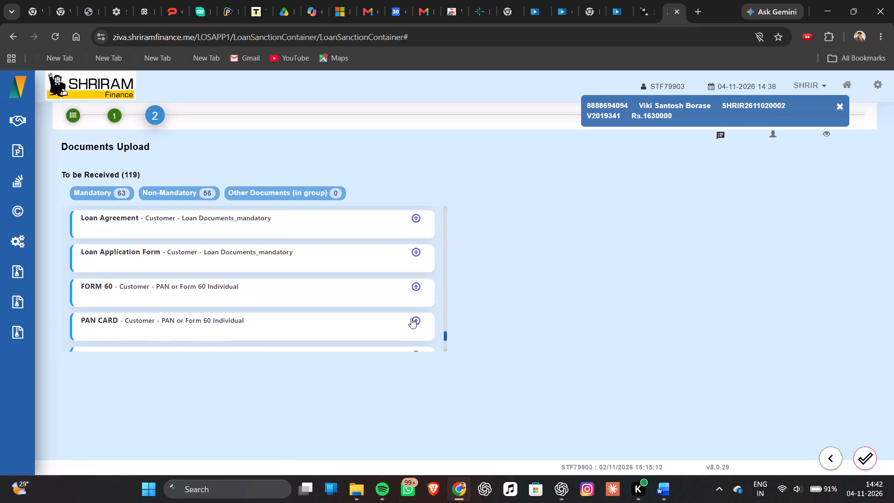
key("Up")
key("Up")
key("Up")
key("Up")
key("Up")
key("Up")
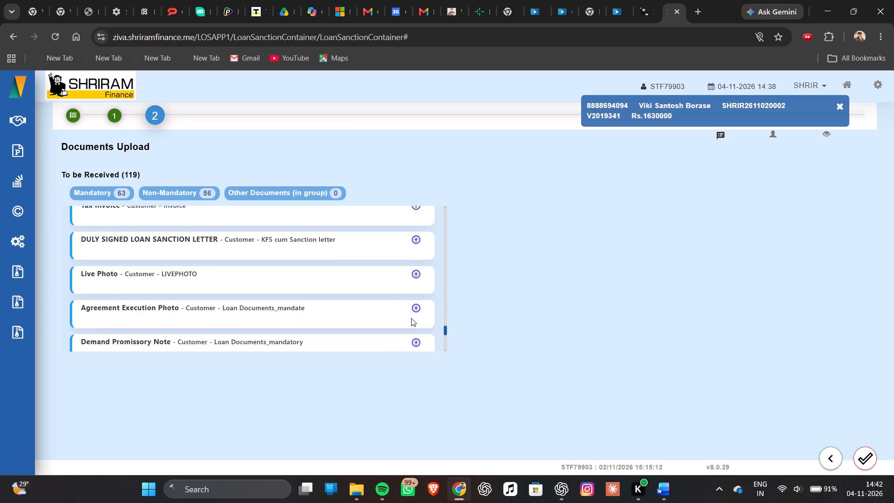
key("Up")
key("Up")
key("Up")
key("Up")
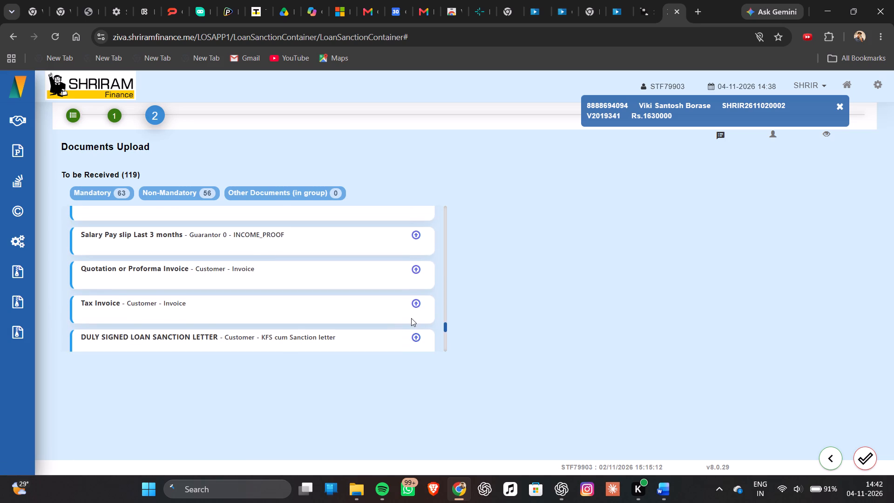
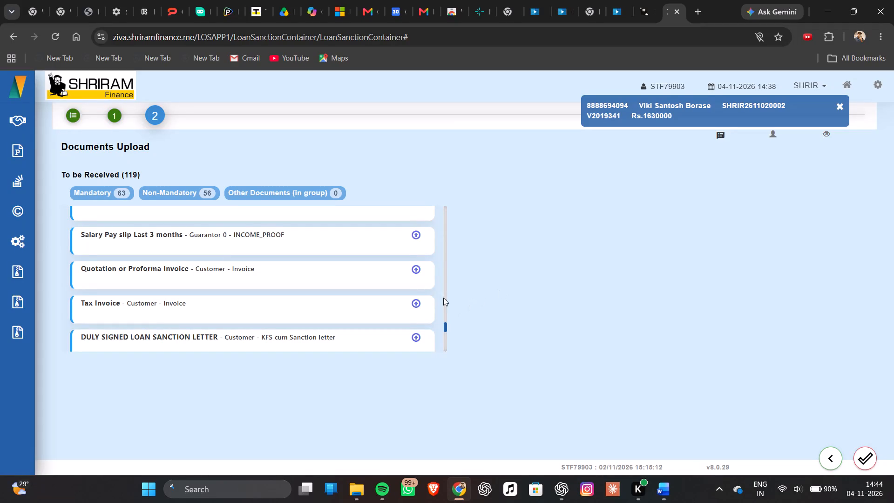
View the upload options for the customer's Quotation or Proforma Invoice, and close them without uploading a file.
double_click(412, 270)
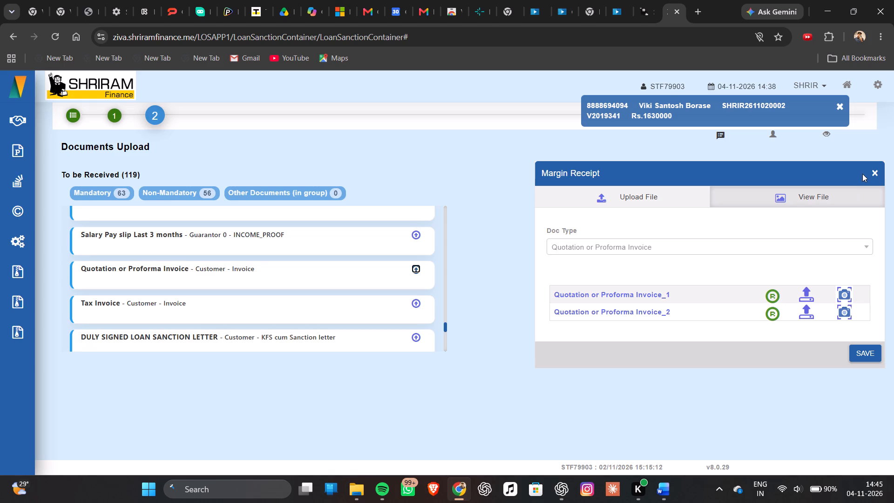
left_click(874, 172)
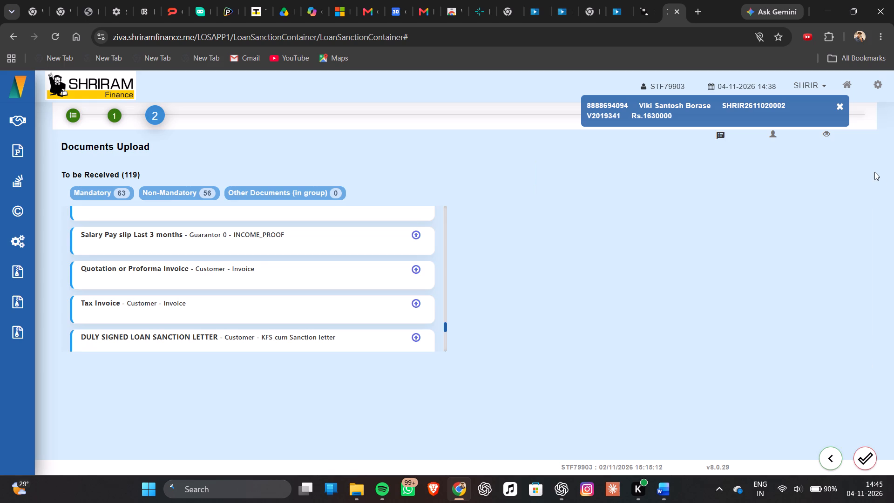
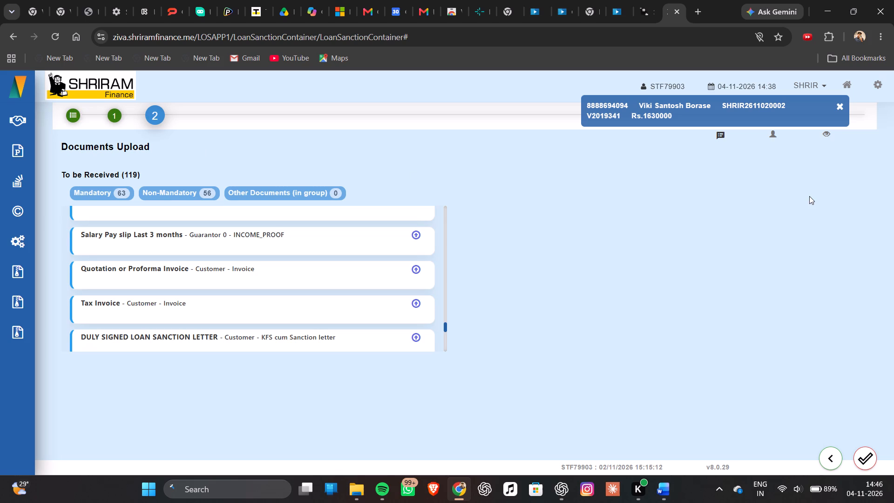
Validate the documents stage to submit the proposal, continue to the proposal list, and dismiss the location access request.
left_click(864, 455)
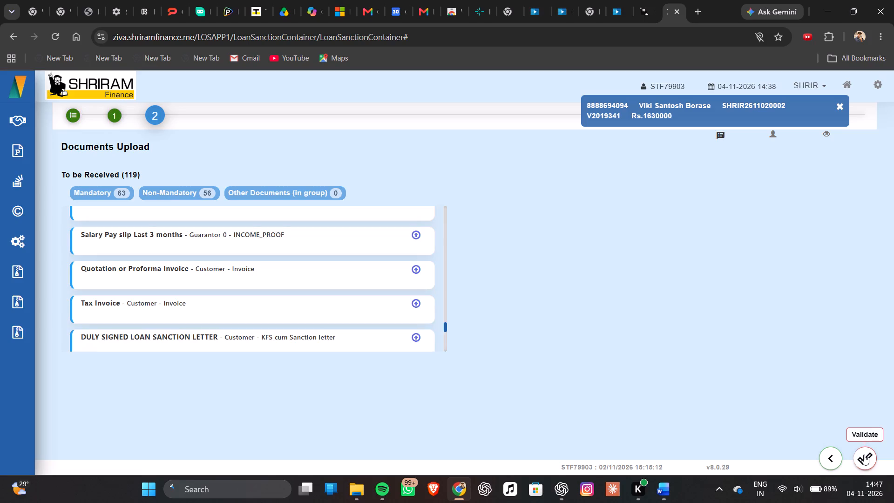
double_click(864, 455)
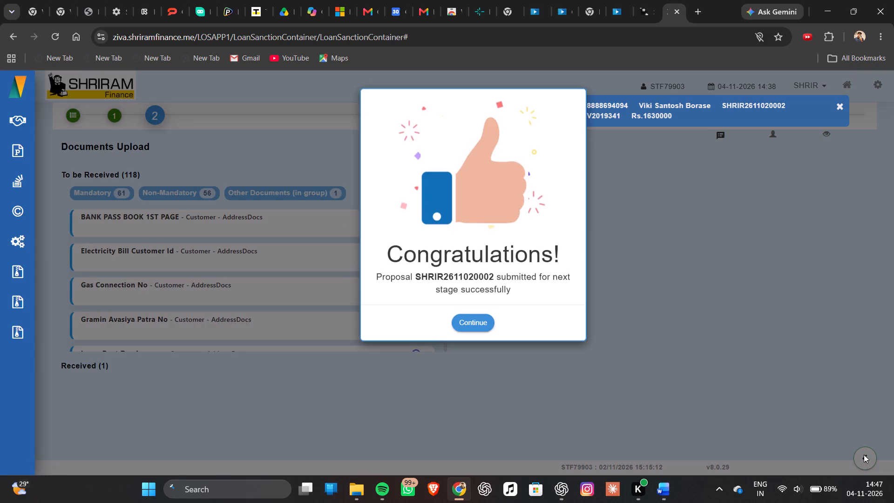
left_click(479, 319)
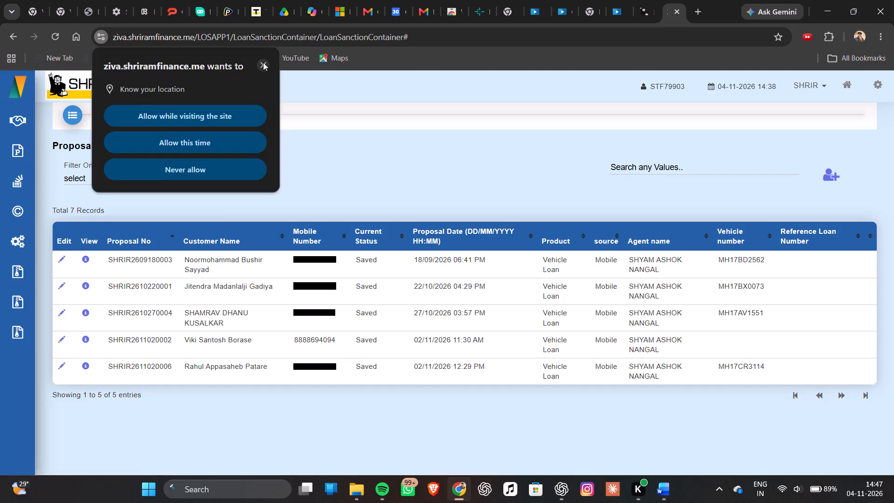
left_click(263, 62)
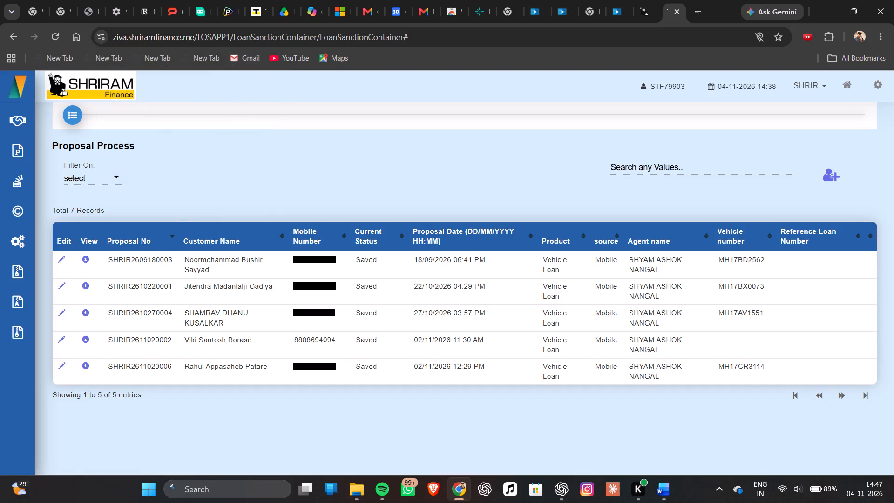
Open the saved vehicle loan proposal dated 02/11/2026 12:29 PM for editing.
double_click(63, 368)
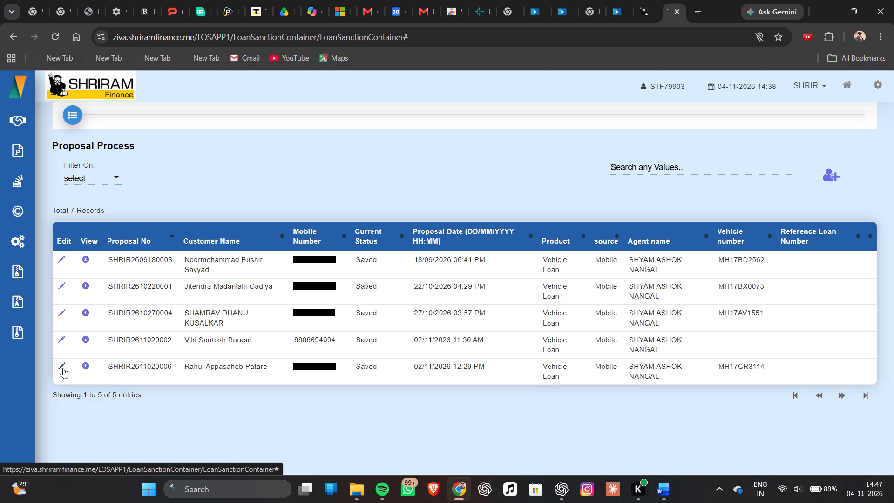
double_click(63, 368)
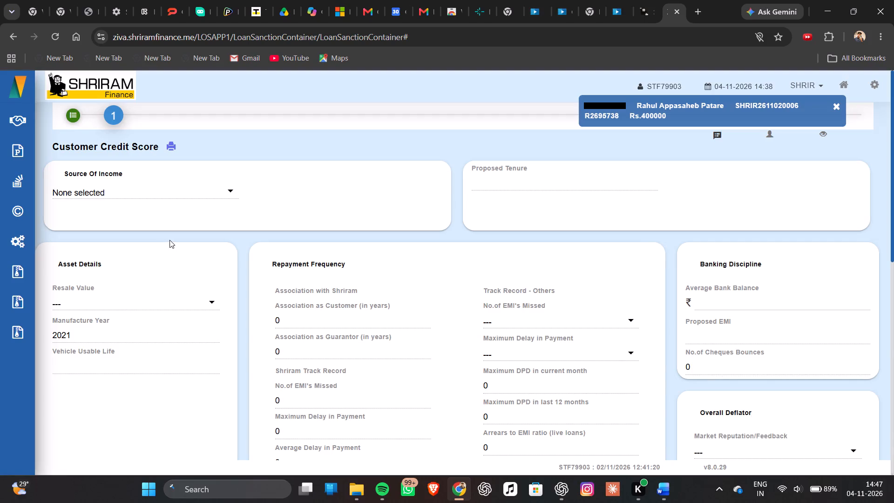
Fill the credit score basics: Source of Income Self Employed, Resale Value Highest, Vehicle Usable Life 5 and Proposed Tenure 48.
left_click(185, 188)
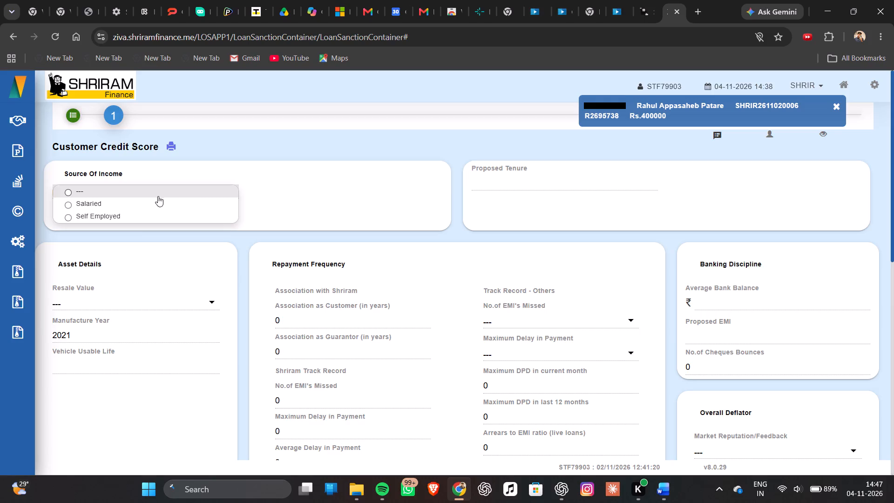
left_click(139, 218)
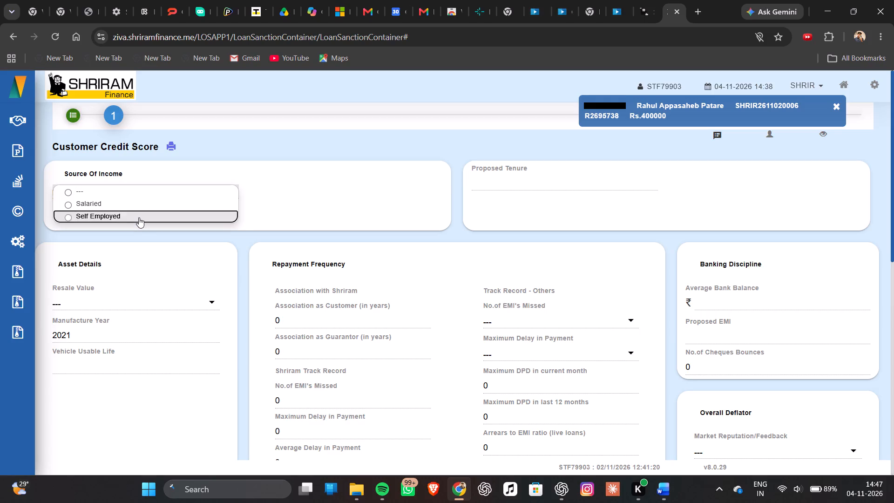
left_click(102, 309)
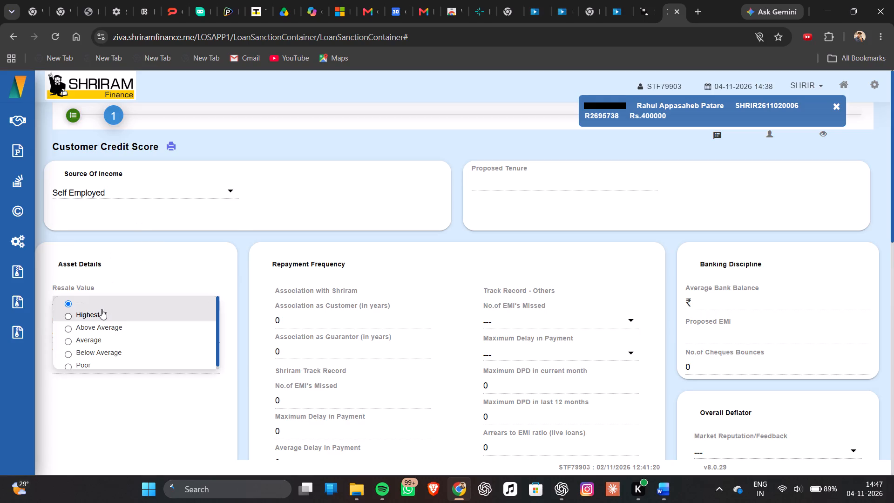
left_click(102, 312)
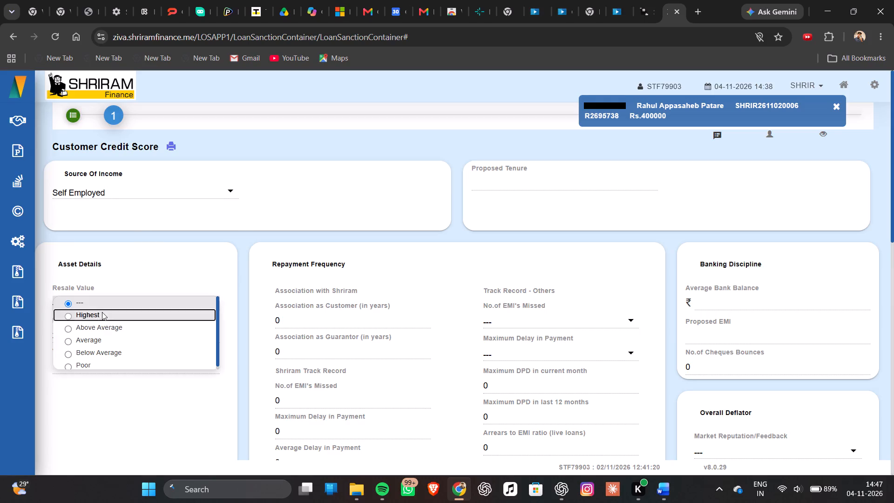
left_click(80, 361)
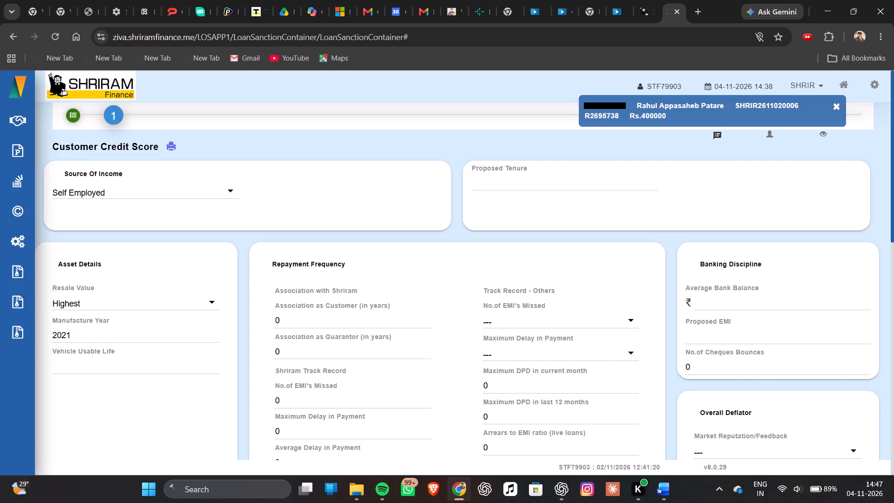
key("5")
left_click(501, 181)
type("48")
In the Business section, set Assured Contracts to Contract for 9 Months or More with proof, Seasonality to Yes, and Individual Type to Self Employed Professional (SEP).
left_click_drag(314, 368, 385, 405)
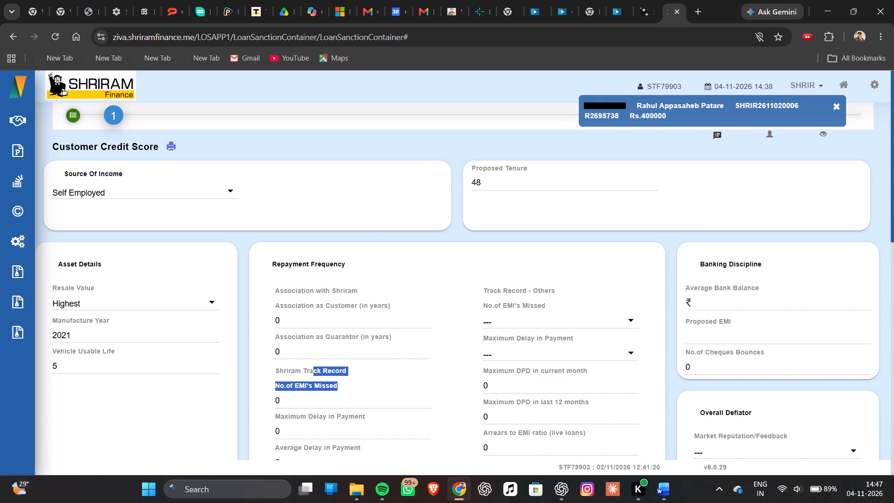
left_click(385, 405)
key("Down")
key("Down")
key("Down")
key("Down")
key("Down")
key("Down")
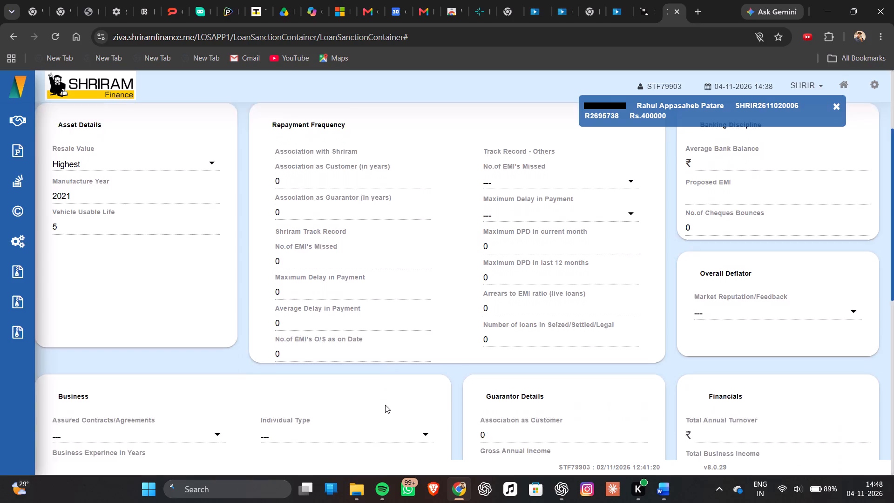
key("Down")
key("Down")
key("Down")
key("Down")
key("Down")
key("Down")
key("Down")
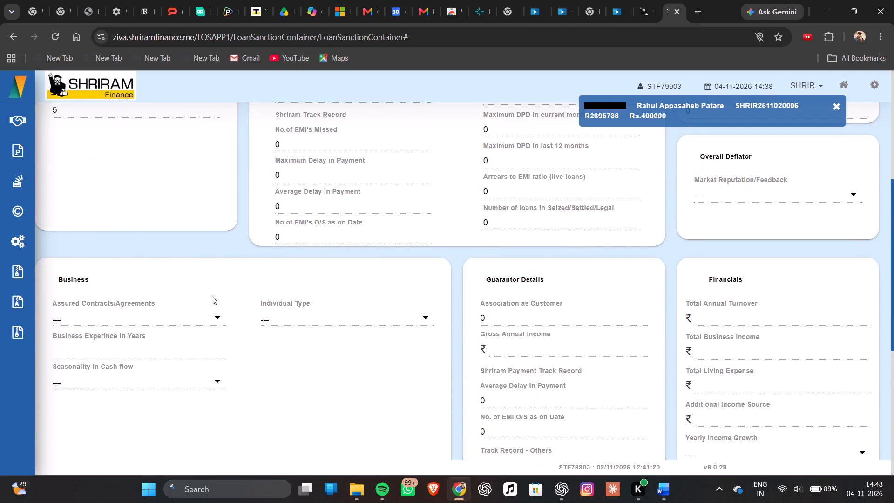
left_click(203, 319)
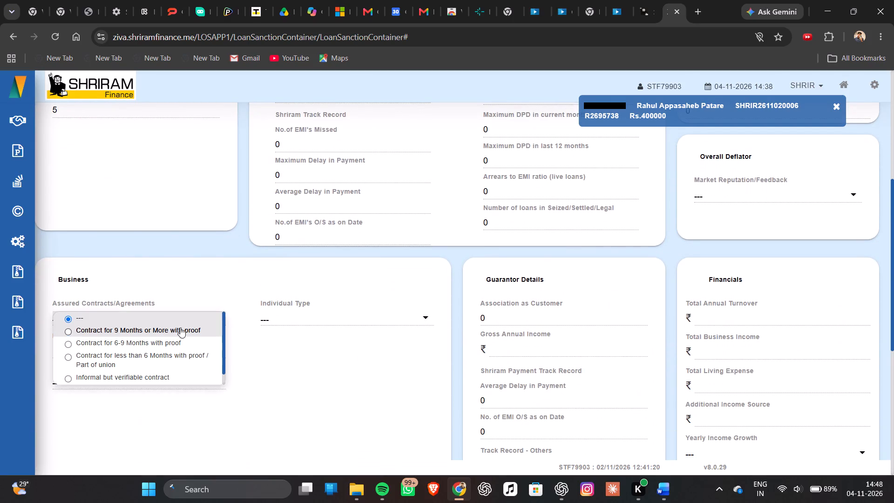
left_click(176, 332)
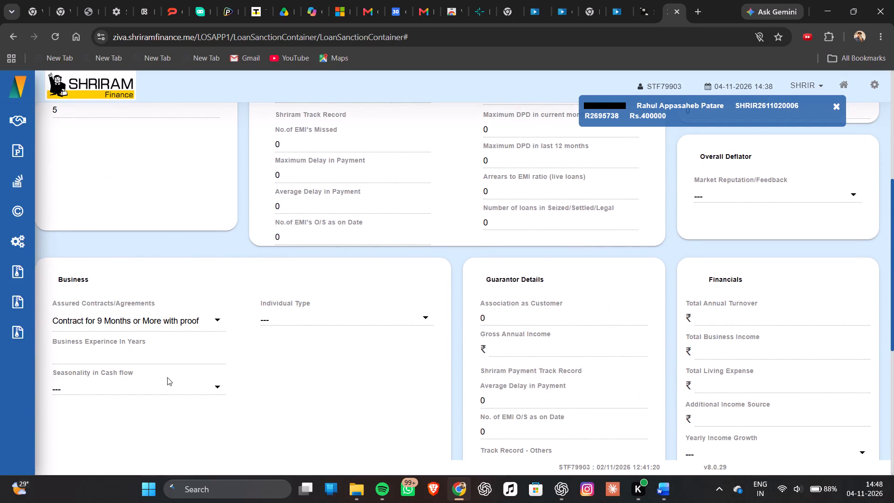
left_click(163, 393)
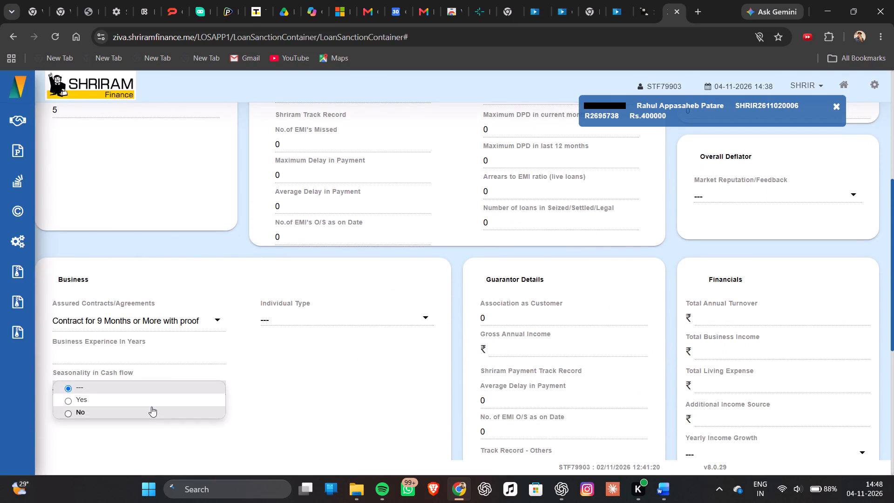
left_click(150, 401)
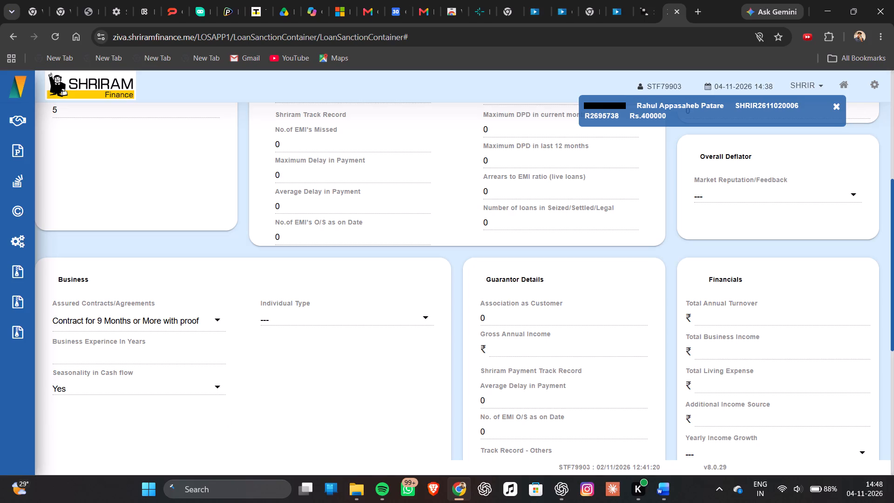
left_click(274, 321)
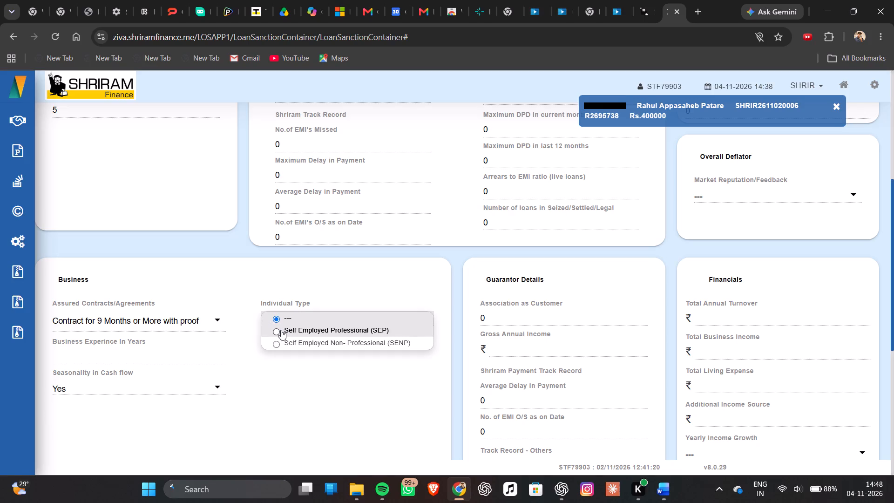
left_click(281, 330)
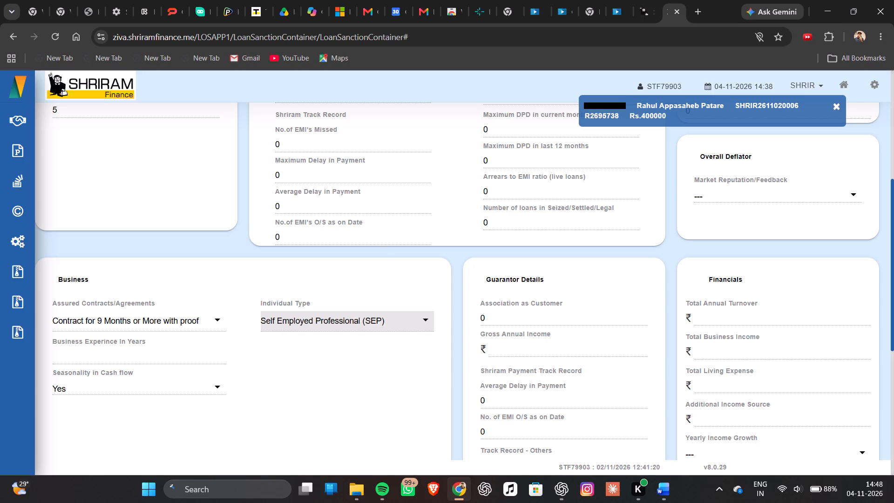
Under Track Record - Others in Repayment Frequency, set No. of EMI's Missed to No EMI missed and Maximum Delay in Payment to No Delay.
key("Up")
key("Up")
key("Up")
key("Up")
key("Up")
key("Up")
key("Up")
key("Up")
key("Up")
key("Up")
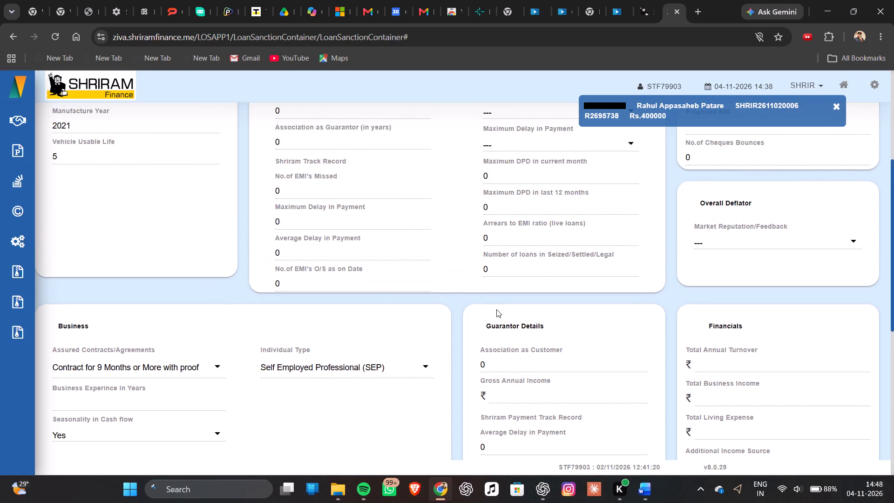
left_click(507, 294)
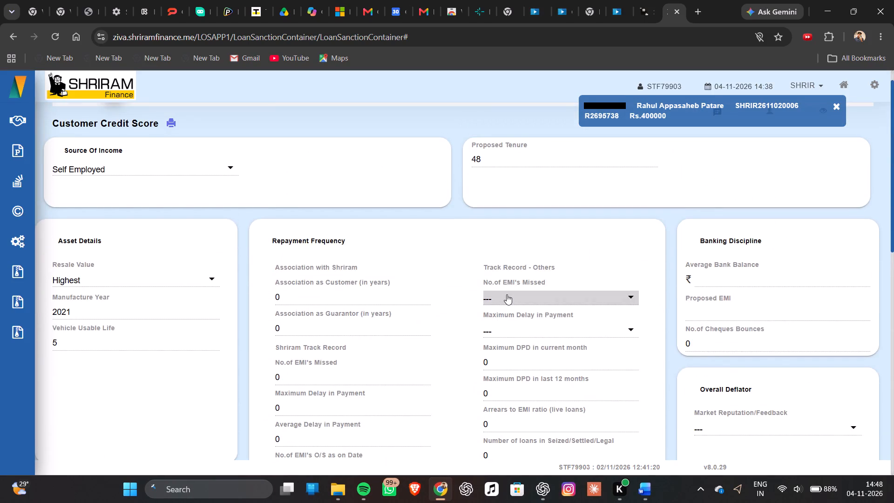
left_click(508, 320)
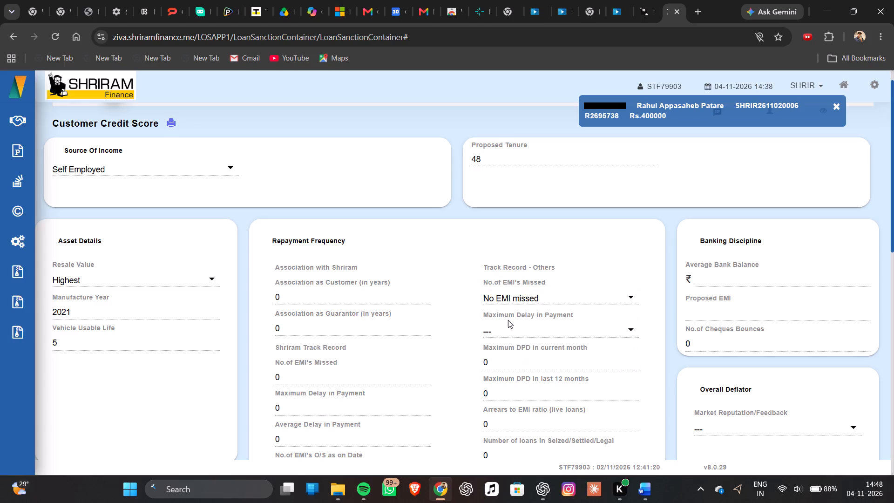
left_click(508, 329)
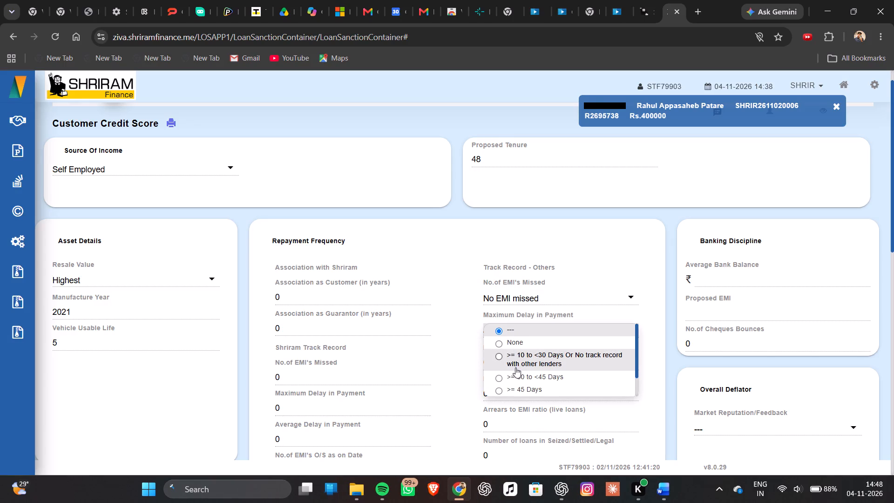
key("Down")
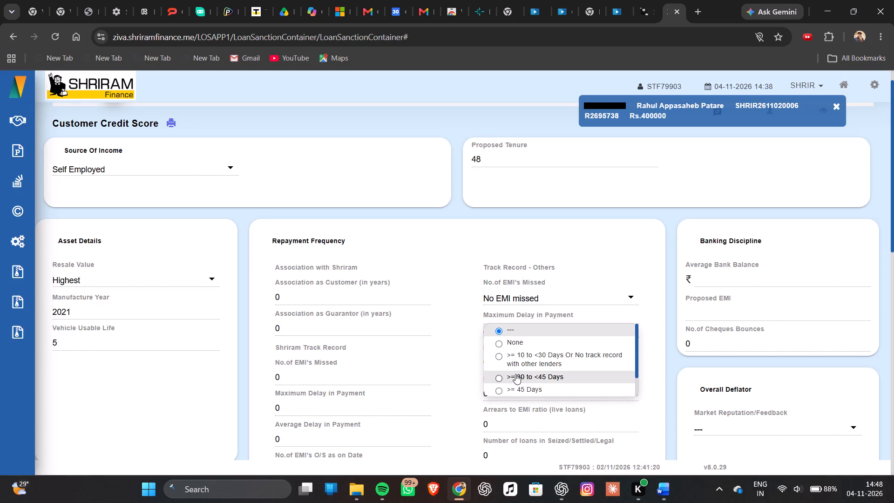
key("Down")
key("Down")
key("Down")
key("Down")
key("Down")
key("Down")
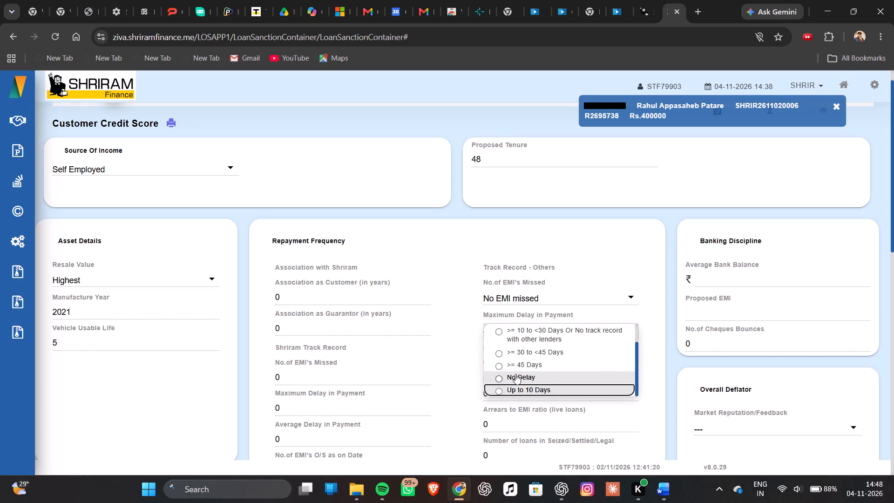
key("Down")
key("Up")
left_click(515, 374)
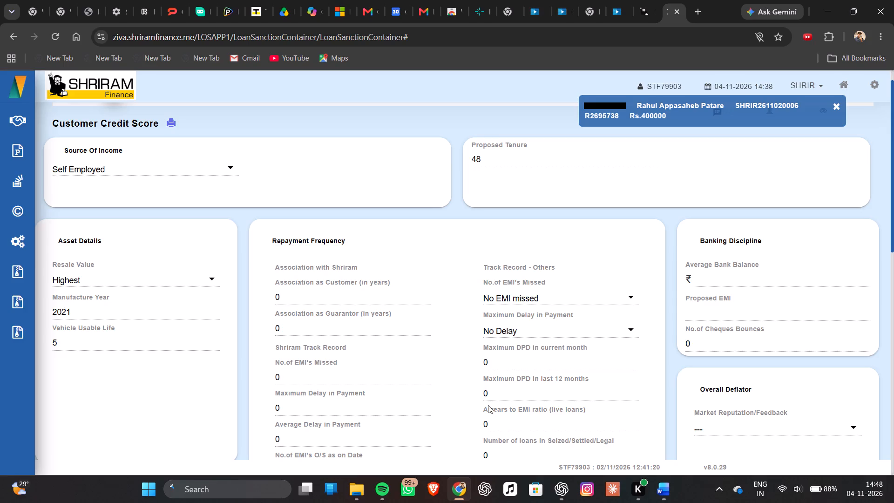
Enter 1000000 as the Gross Annual Income in Guarantor Details.
key("Down")
key("Down")
key("Down")
key("Down")
key("Down")
key("Down")
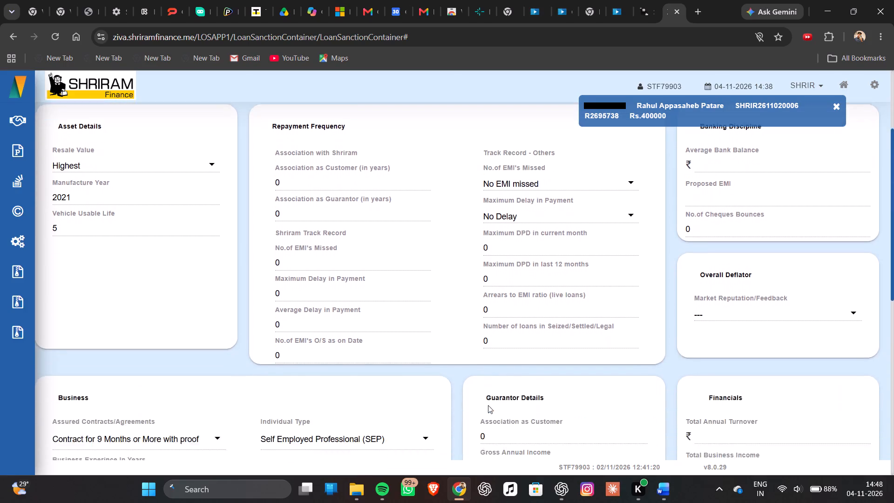
key("Down")
key("Down")
key("Down")
key("Down")
key("Down")
key("Down")
key("Down")
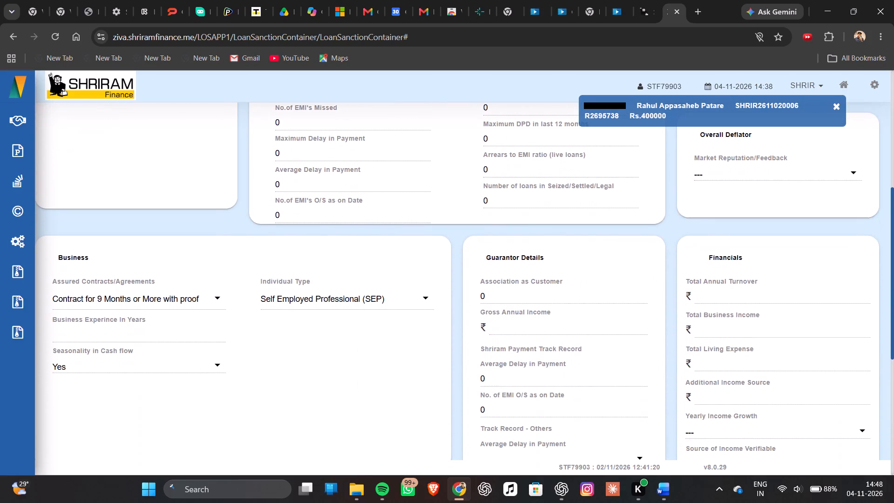
left_click(519, 292)
left_click(519, 292)
left_click(499, 325)
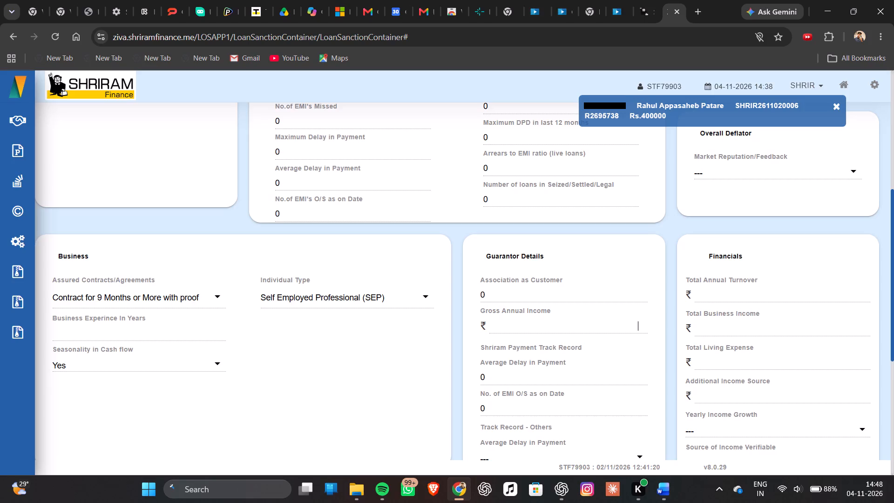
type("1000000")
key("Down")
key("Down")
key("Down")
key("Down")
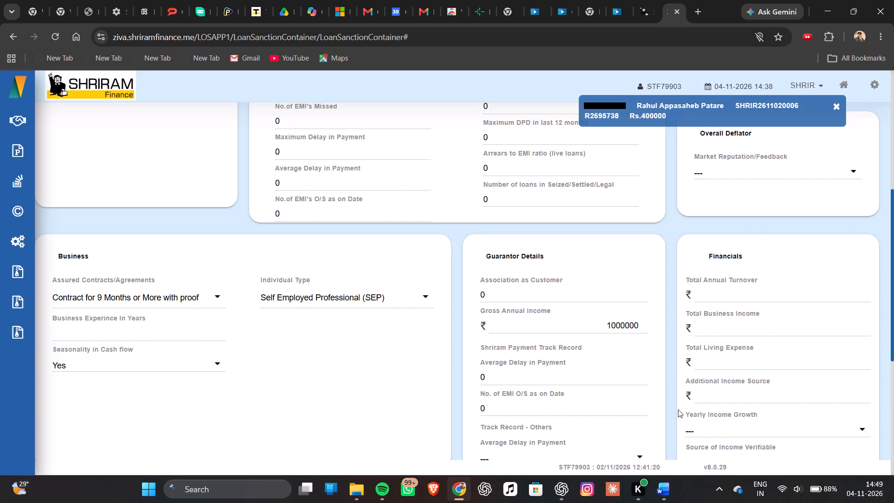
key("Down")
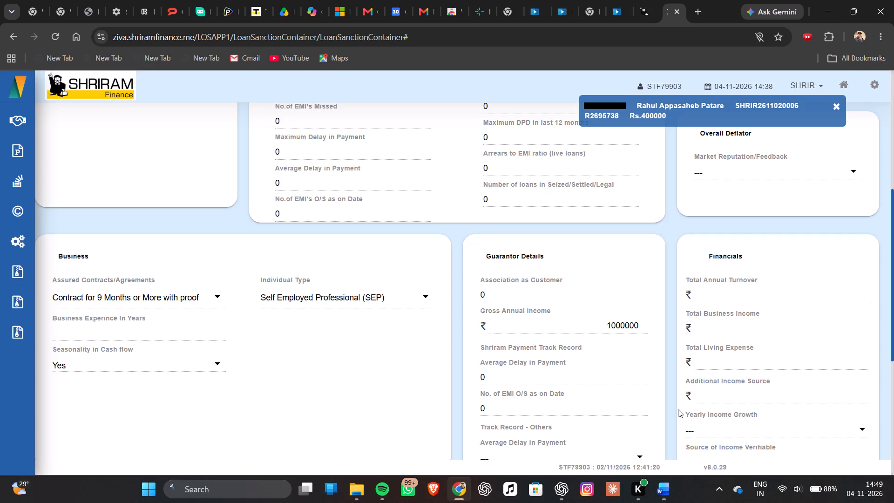
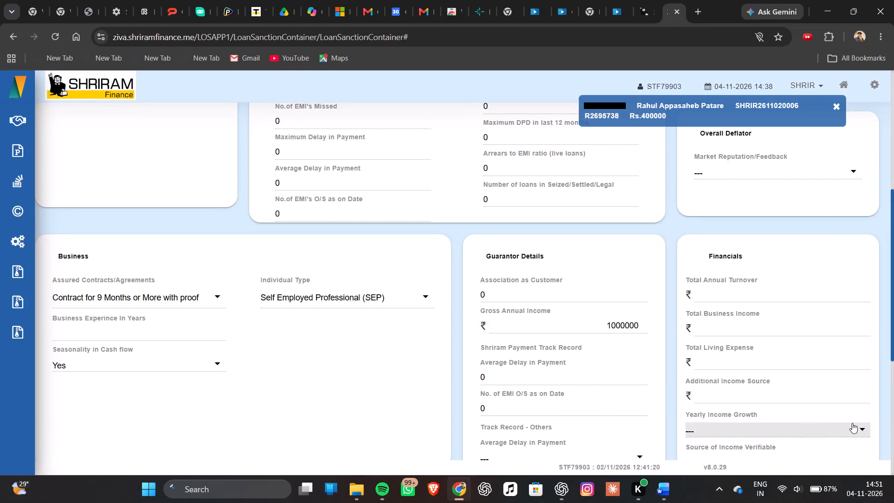
Set Market Reputation/Feedback to Positive in the Overall Deflator section.
left_click(745, 168)
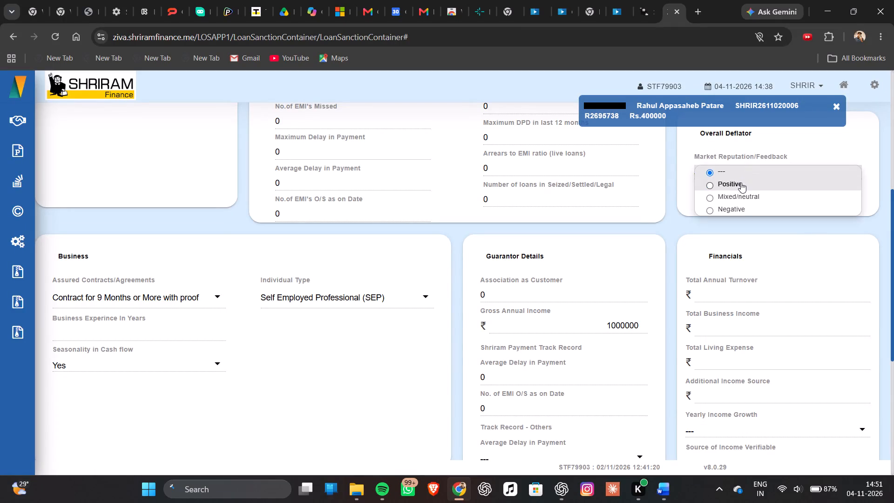
left_click(741, 183)
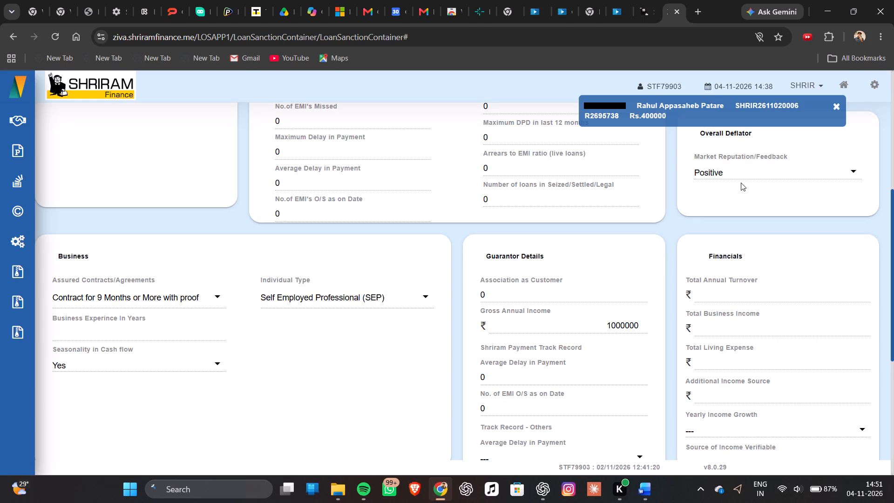
In Banking Discipline, enter 100000 as the Average Bank Balance and 17000 as the Proposed EMI.
key("Down")
key("Up")
key("Up")
key("Up")
key("Up")
key("Up")
key("Up")
key("Up")
key("Up")
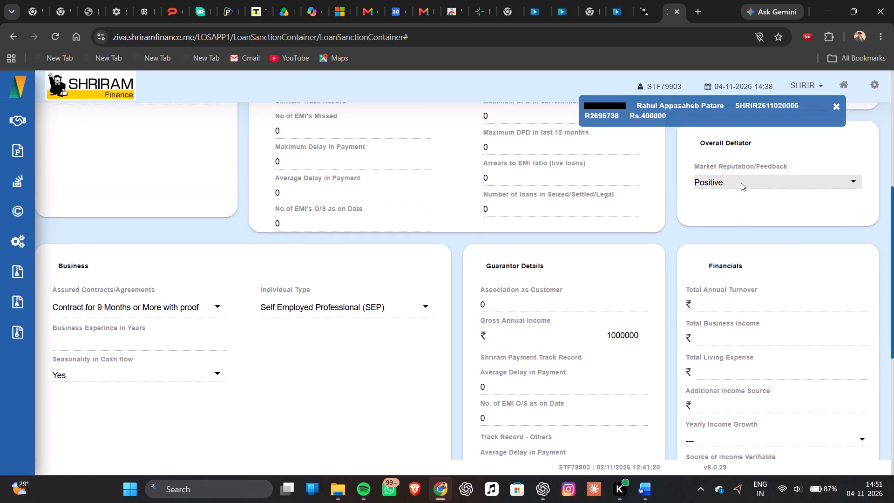
key("Up")
key("Up")
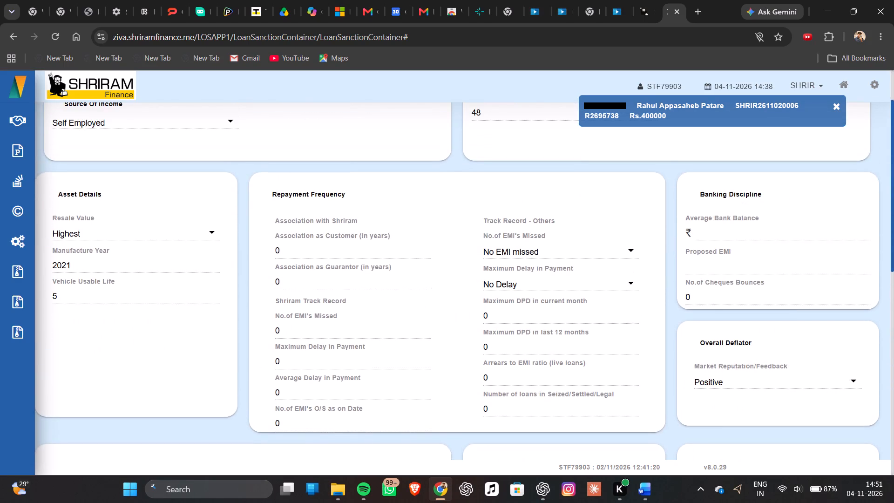
left_click(707, 236)
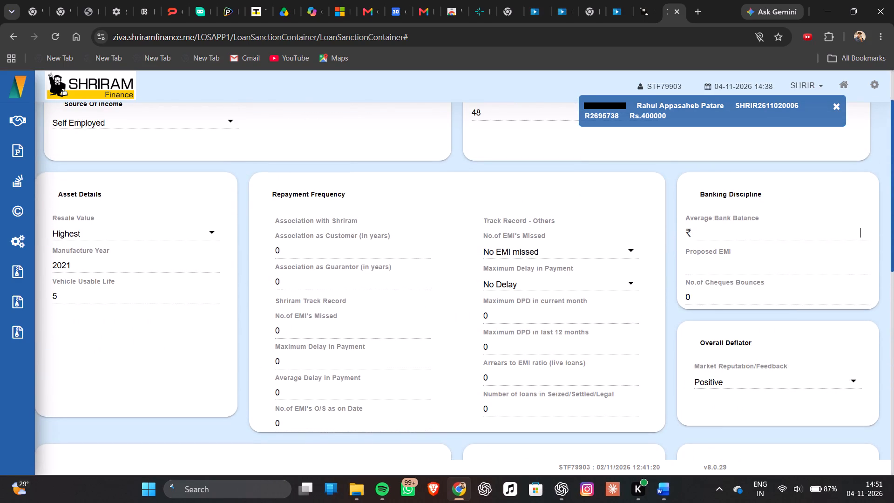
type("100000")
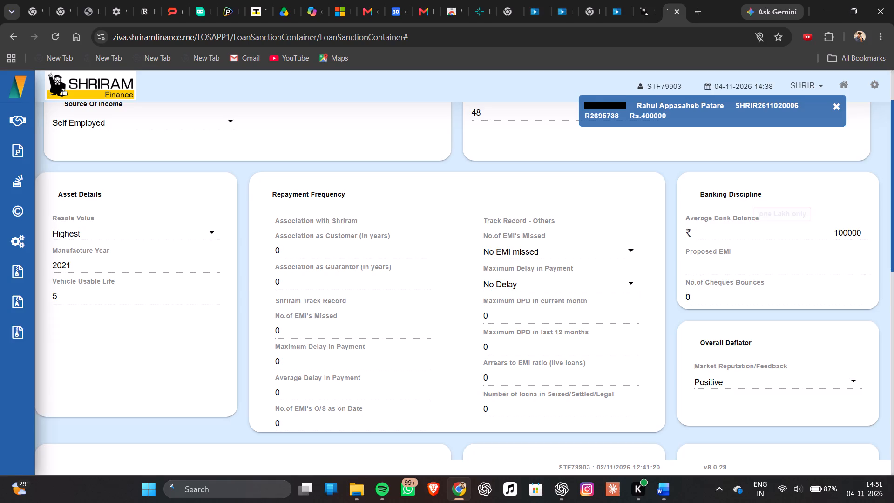
left_click(739, 269)
type("17000")
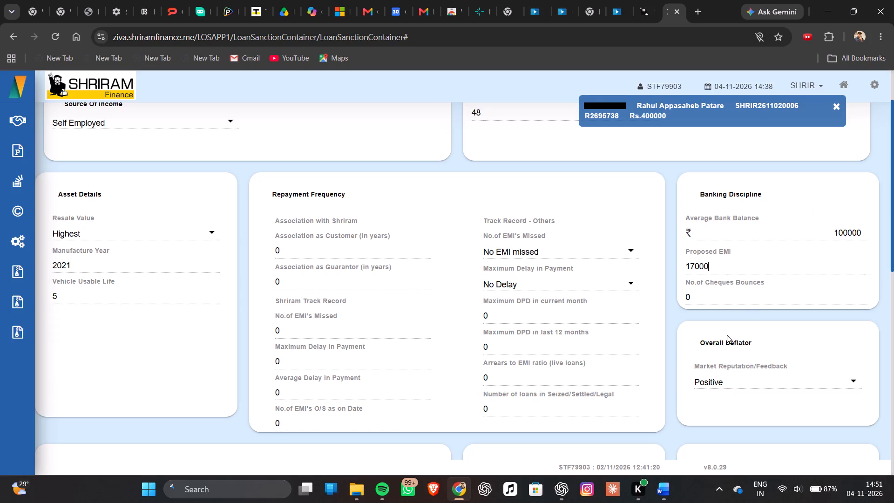
left_click(727, 335)
In Financials, enter Total Annual Turnover 900000, Total Business Income 300000, Total Living Expense 150000 and Additional Income Source 100000.
key("Down")
key("Down")
key("Down")
key("Down")
key("Down")
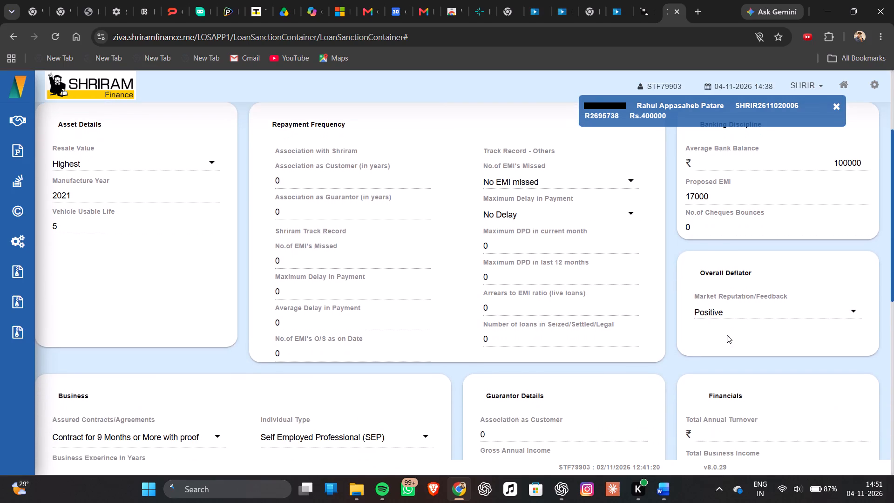
key("Down")
key("Down")
key("Down")
key("Down")
key("Down")
key("Up")
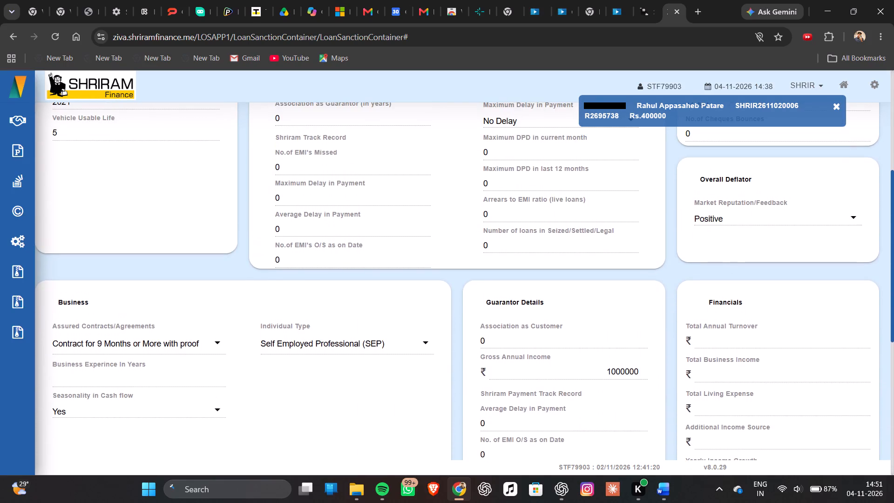
double_click(727, 335)
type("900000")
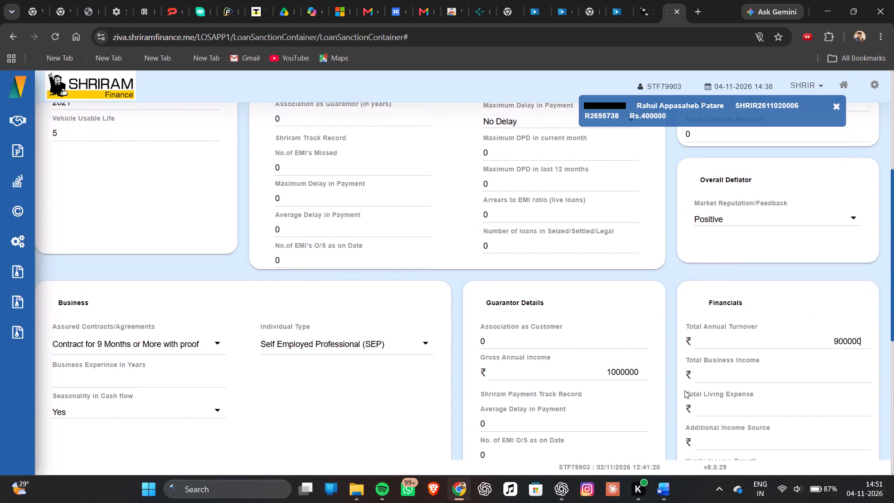
left_click(712, 376)
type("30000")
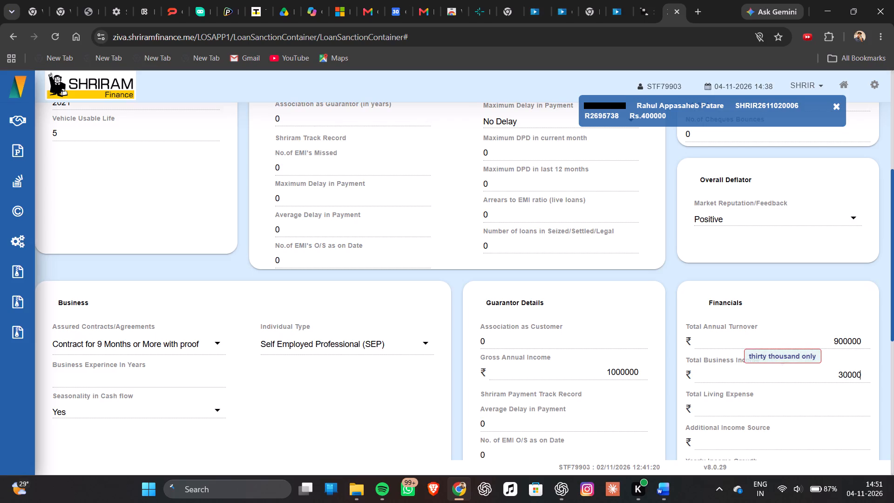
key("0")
left_click(716, 415)
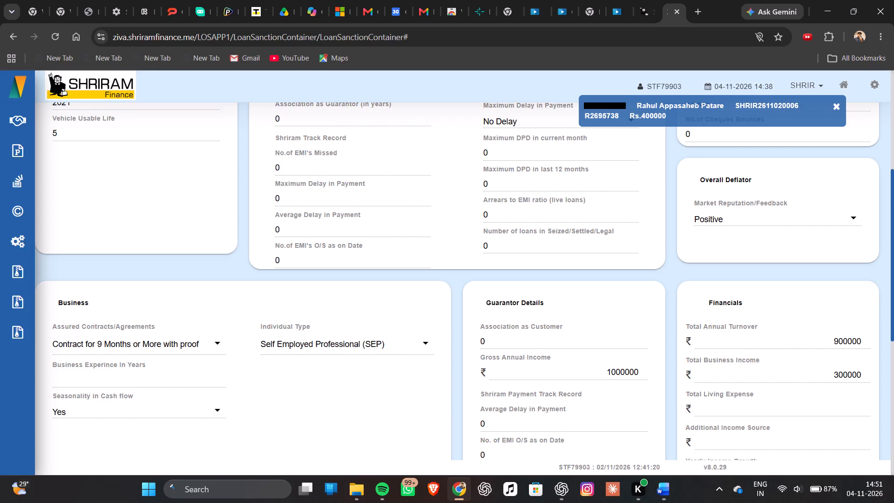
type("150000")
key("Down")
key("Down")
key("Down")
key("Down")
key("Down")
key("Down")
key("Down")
left_click(713, 442)
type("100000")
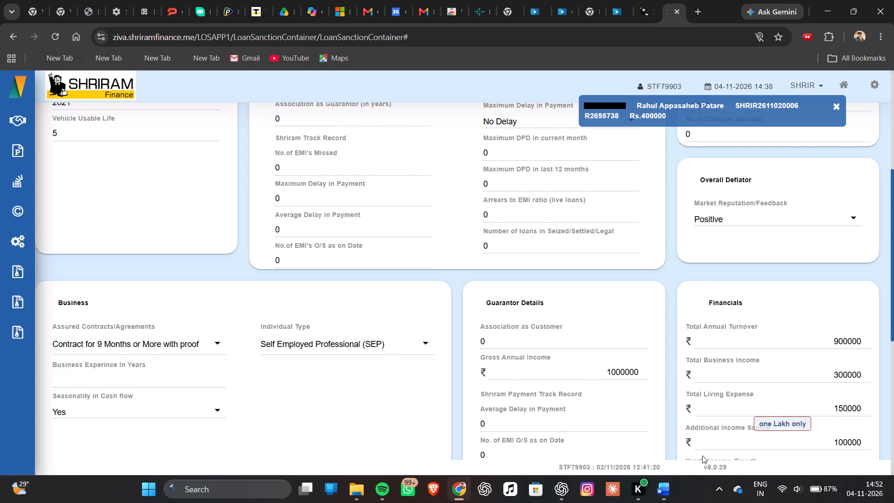
In Financials, set Yearly Income Growth to Constant Growth of 5% upto 10% and Source of Income Verifiable to Non-Verifiable.
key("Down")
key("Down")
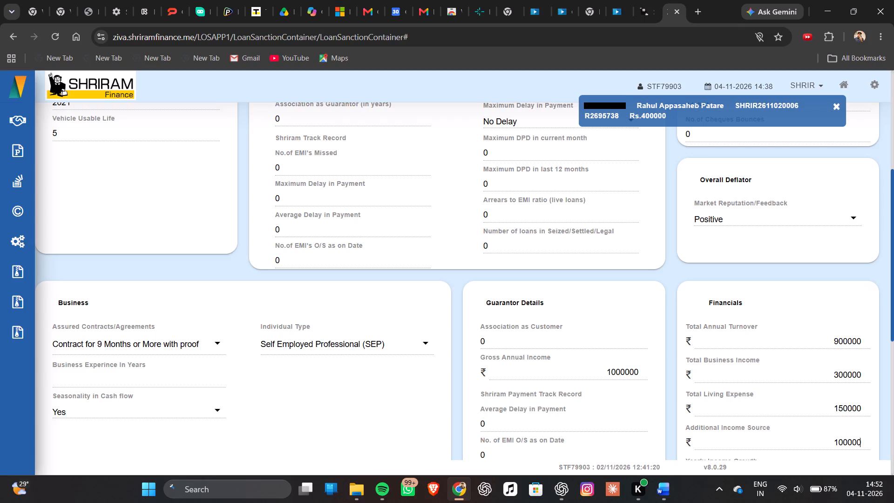
left_click(620, 455)
left_click_drag(893, 283, 893, 290)
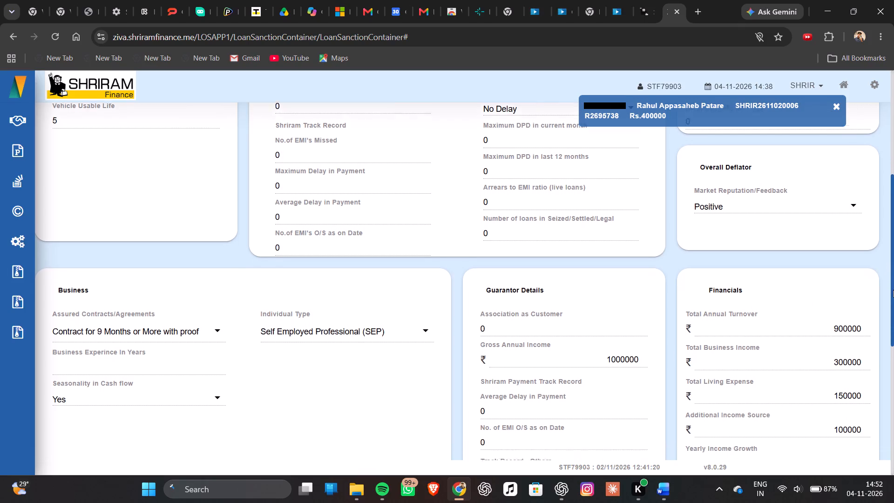
left_click_drag(893, 290, 886, 356)
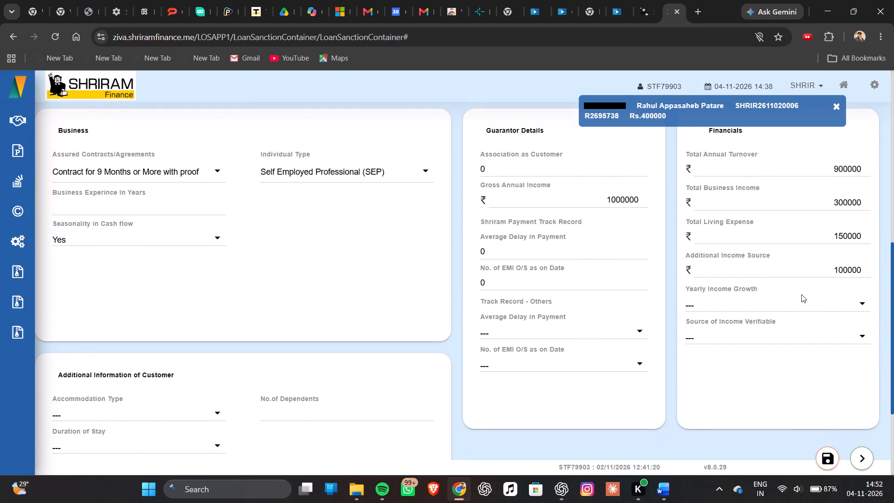
left_click(799, 301)
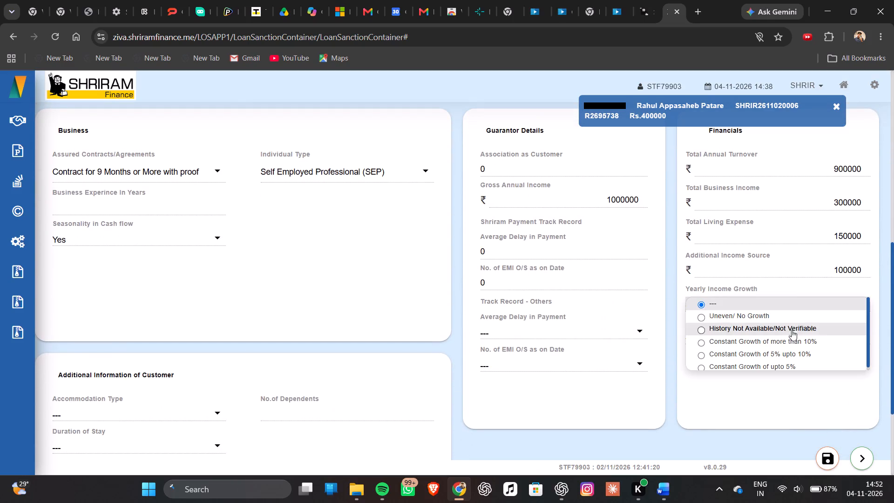
left_click(785, 351)
left_click(772, 337)
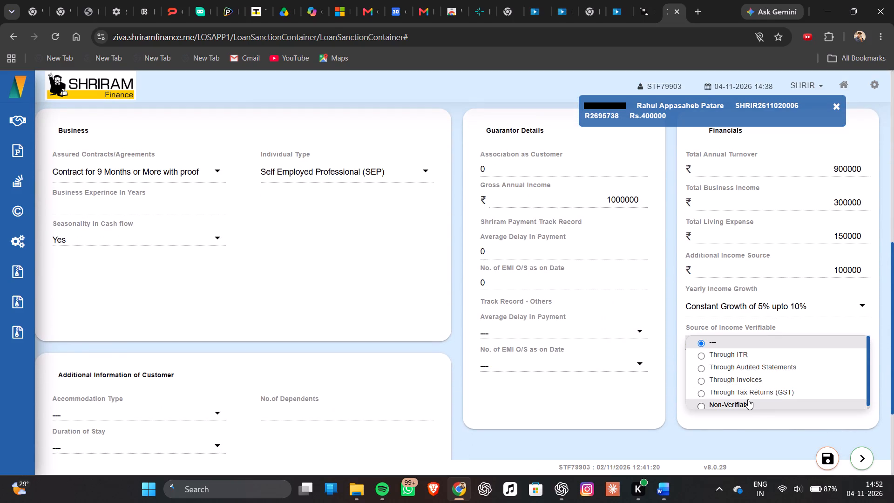
left_click(748, 399)
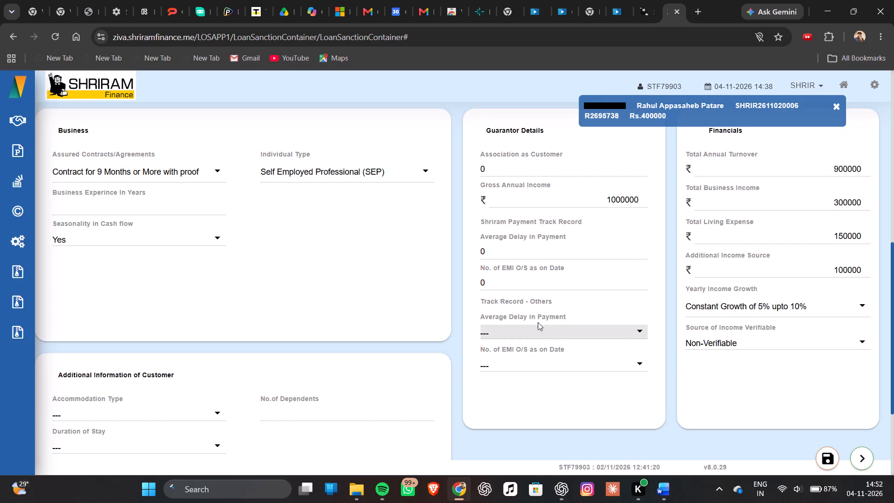
Under the guarantor's Track Record - Others, set Average Delay in Payment to No Delay and No. of EMI O/S to No EMI missed.
left_click(538, 339)
left_click(529, 354)
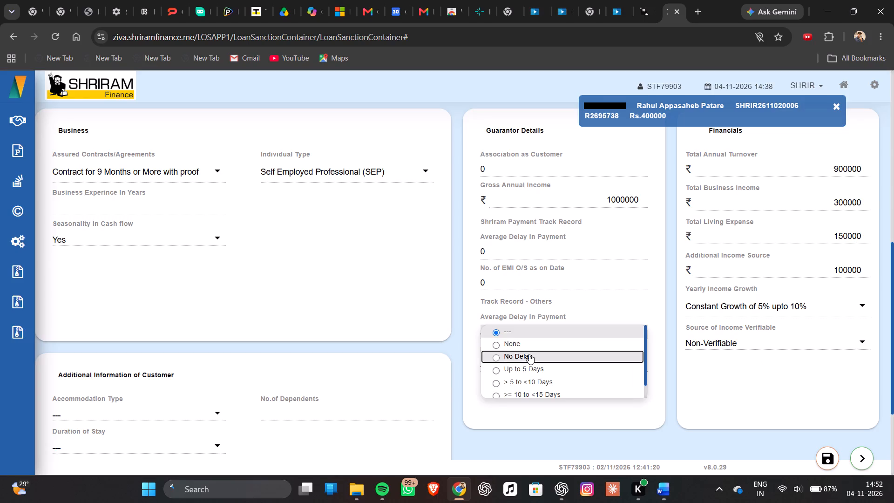
left_click(527, 365)
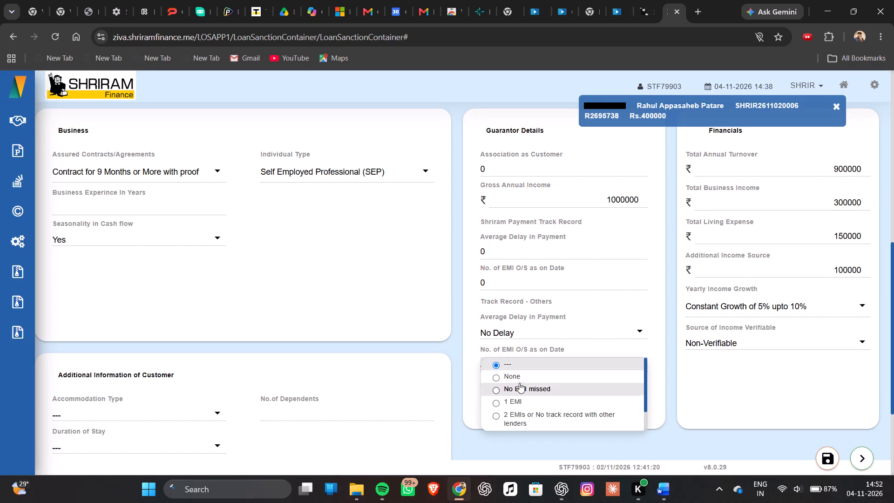
left_click(519, 384)
In Additional Information of Customer, set Accommodation Type to Self Owned, Qualification to Graduate or Diploma and No. of Dependents to 5.
key("Up")
key("Up")
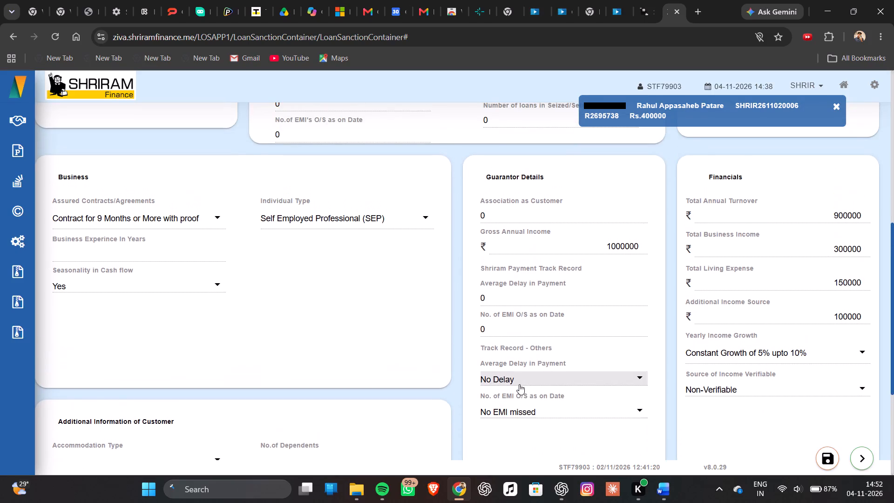
key("Down")
key("Down")
key("Down")
key("Down")
key("Down")
key("Down")
key("Down")
key("Down")
key("Down")
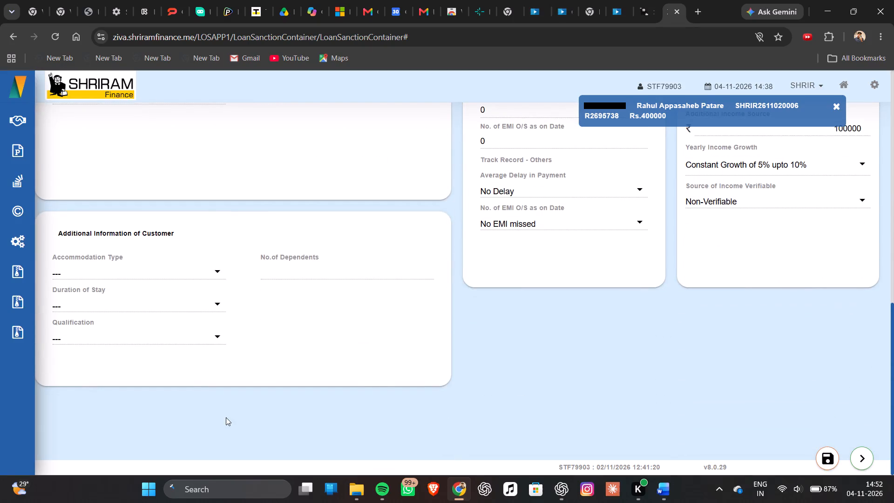
left_click(200, 272)
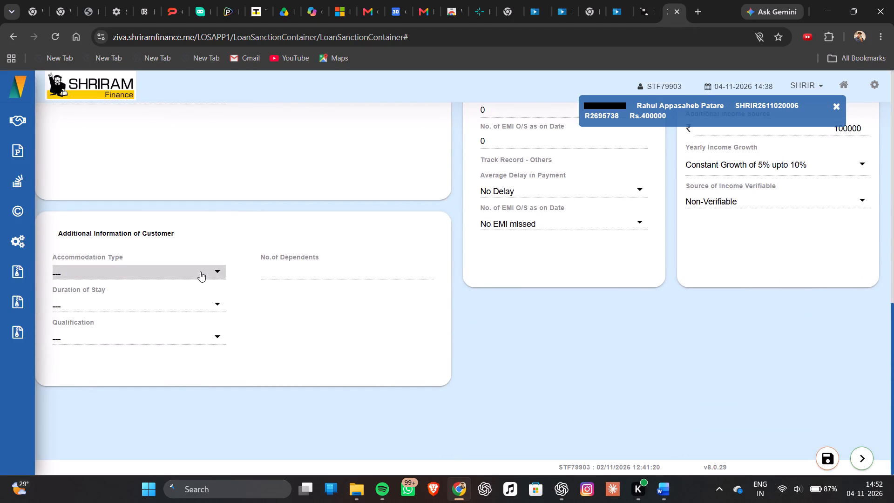
left_click(189, 281)
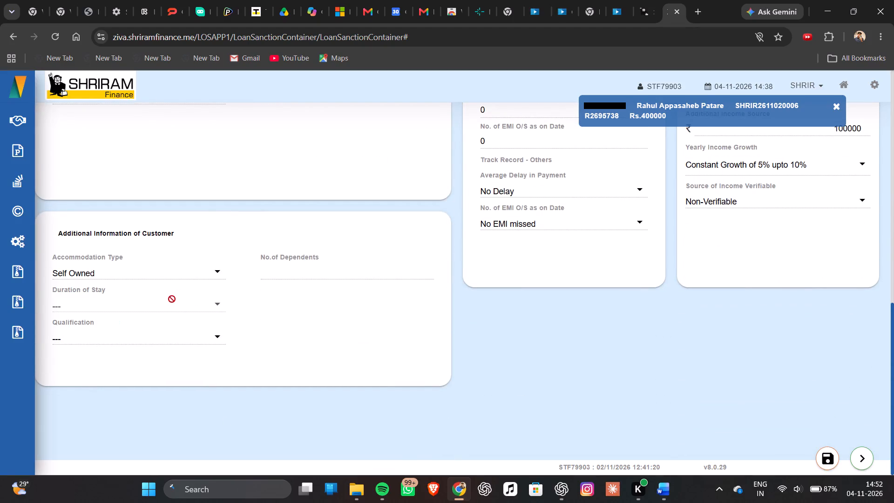
left_click(157, 343)
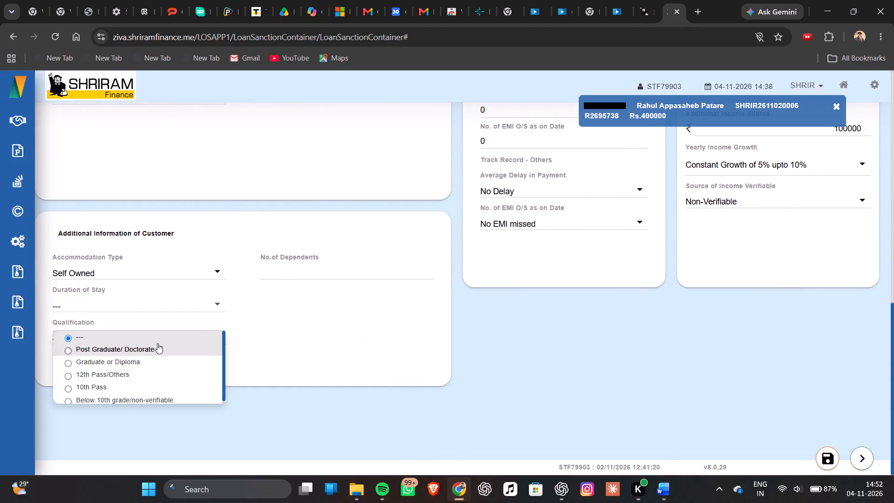
double_click(146, 367)
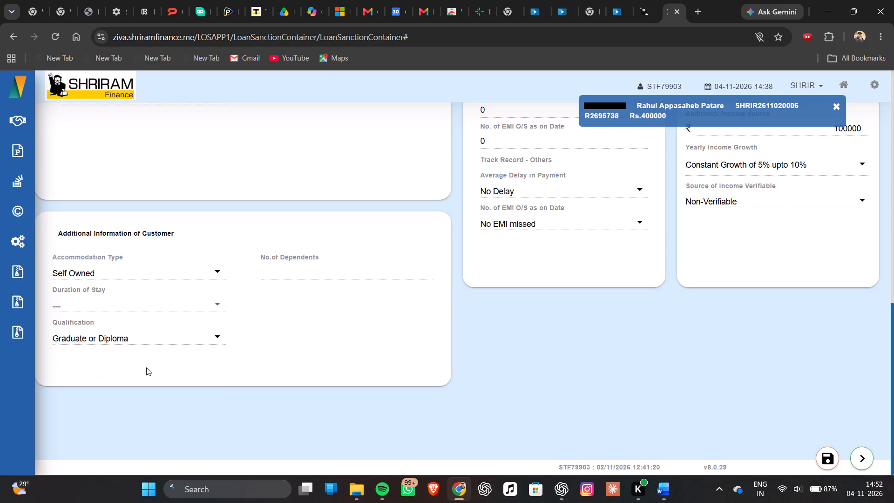
left_click(305, 274)
key("5")
key("Down")
key("Down")
key("Up")
left_click(411, 288)
Review all sections of the Customer Credit Score form from Source of Income through Additional Information of Customer for missing entries.
left_click(397, 318)
key("Up")
key("Up")
key("Up")
key("Up")
key("Up")
key("Up")
key("Up")
key("Up")
key("Up")
key("Up")
key("Up")
key("Up")
key("Up")
key("Up")
key("Up")
key("Up")
key("Up")
key("Up")
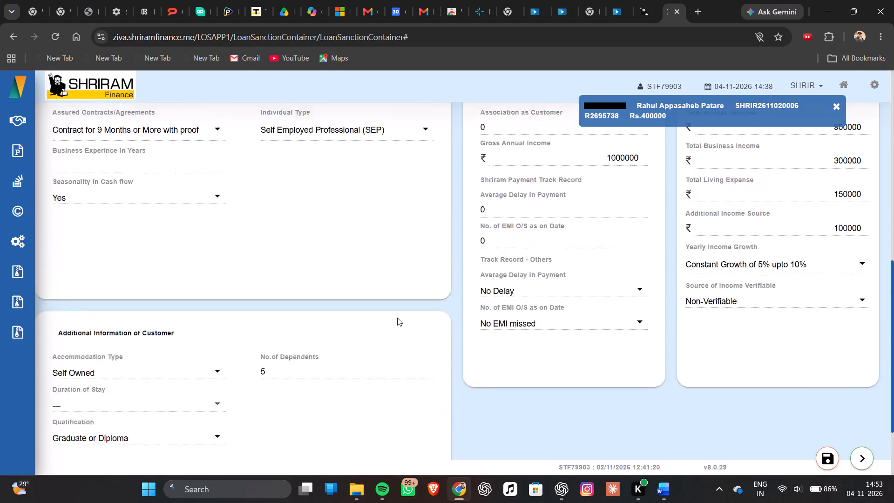
key("Up")
key("Up")
key("Up")
key("Up")
key("Up")
key("Up")
key("Up")
key("Up")
key("Up")
key("Up")
key("Up")
key("Up")
key("Up")
key("Up")
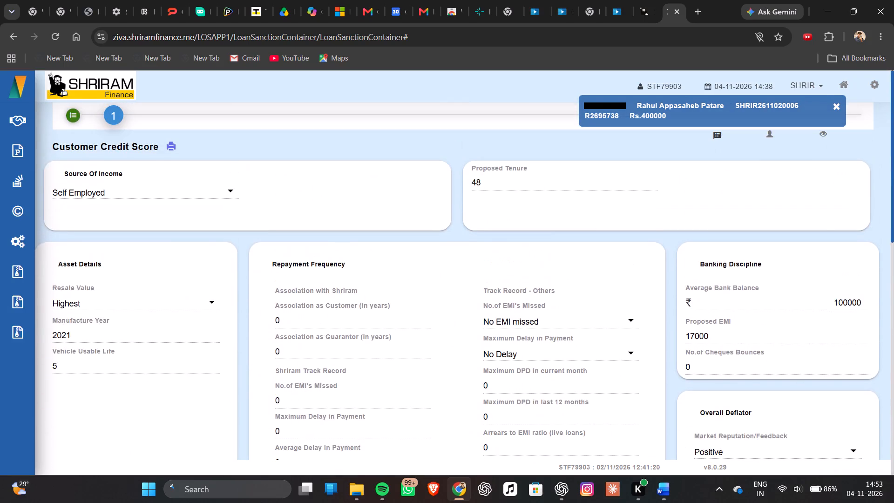
key("Down")
key("Down")
key("Down")
key("Down")
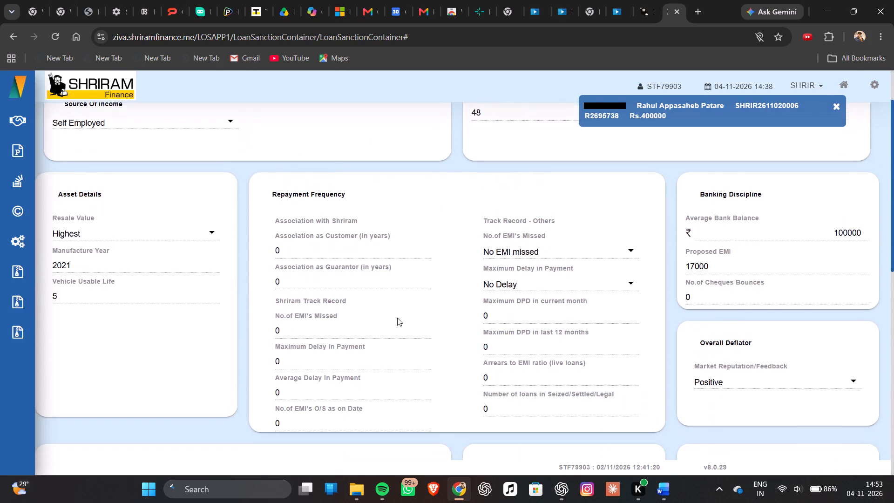
key("Down")
key("Down")
key("Down")
key("Down")
key("Down")
key("Down")
key("Down")
key("Down")
key("Down")
key("Down")
key("Down")
key("Down")
key("Down")
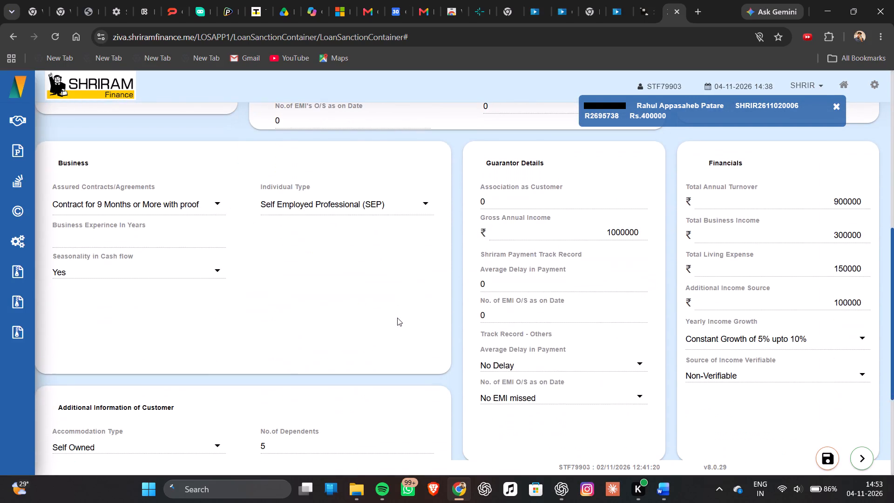
key("Down")
key("Down")
key("Down")
key("Down")
key("Down")
key("Down")
key("Down")
key("Down")
key("Down")
key("Down")
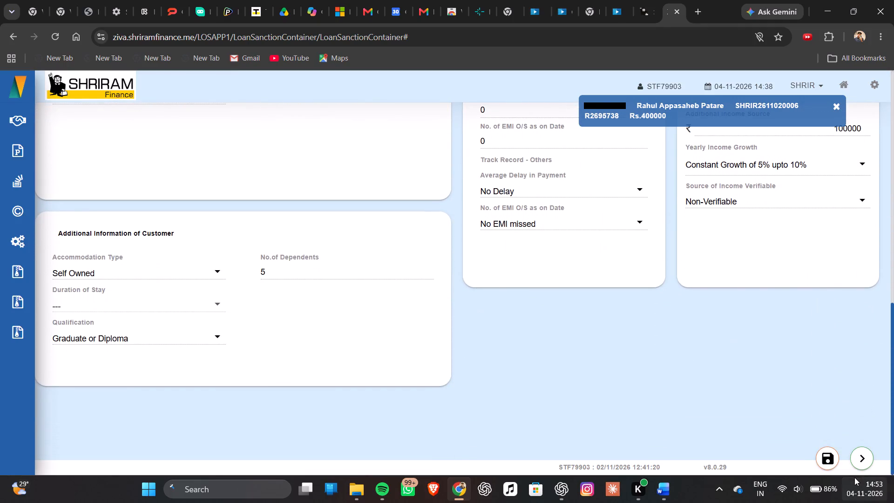
Proceed from the Customer Credit Score form and choose to validate the rule deviations immediately.
left_click(858, 461)
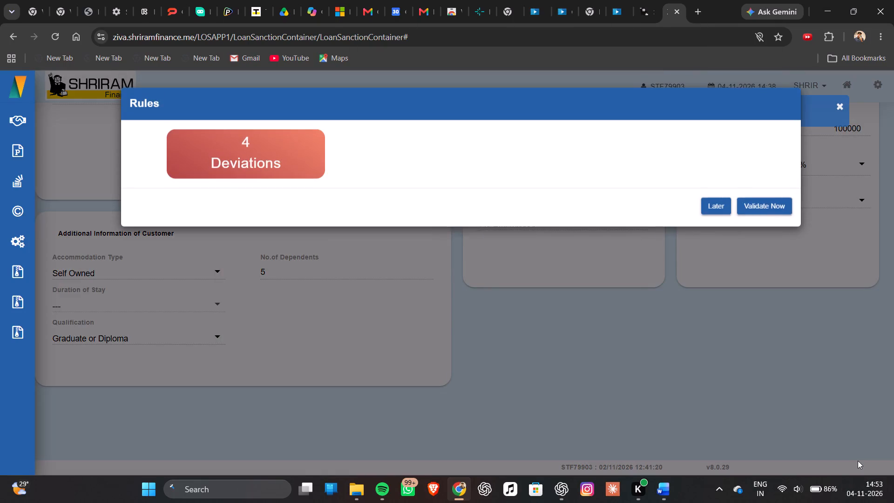
left_click(750, 211)
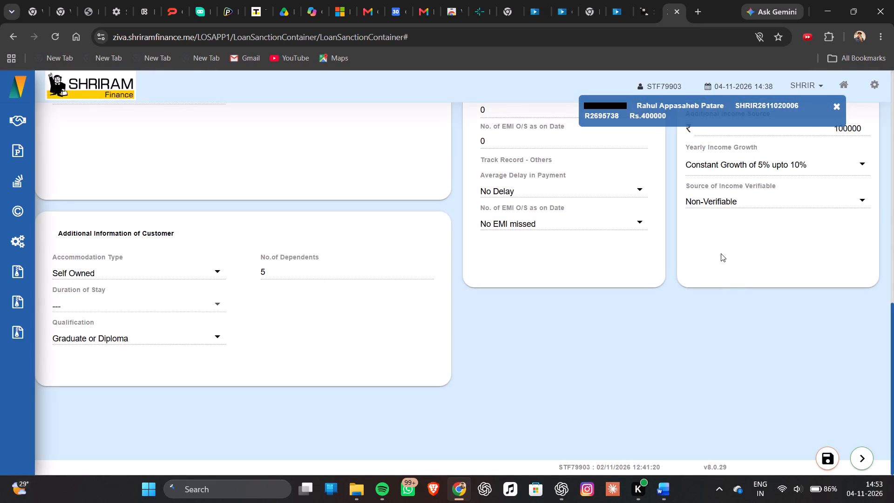
In the Business section, set Business Experience in Years to 5.
key("Down")
key("Up")
key("Up")
key("Up")
key("Up")
key("Up")
key("Up")
key("Up")
key("Up")
key("Up")
key("Up")
key("Up")
key("Up")
key("Up")
key("Up")
key("Up")
key("Up")
key("Up")
key("Up")
key("Up")
key("Up")
key("Up")
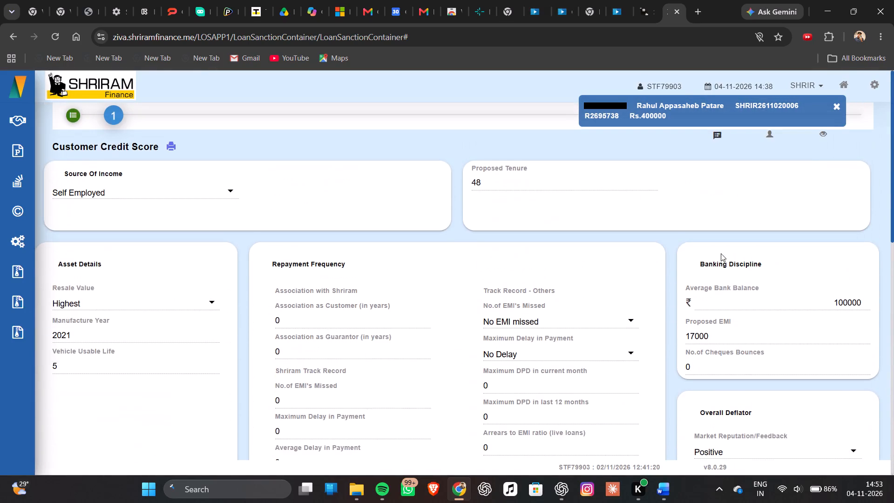
key("Down")
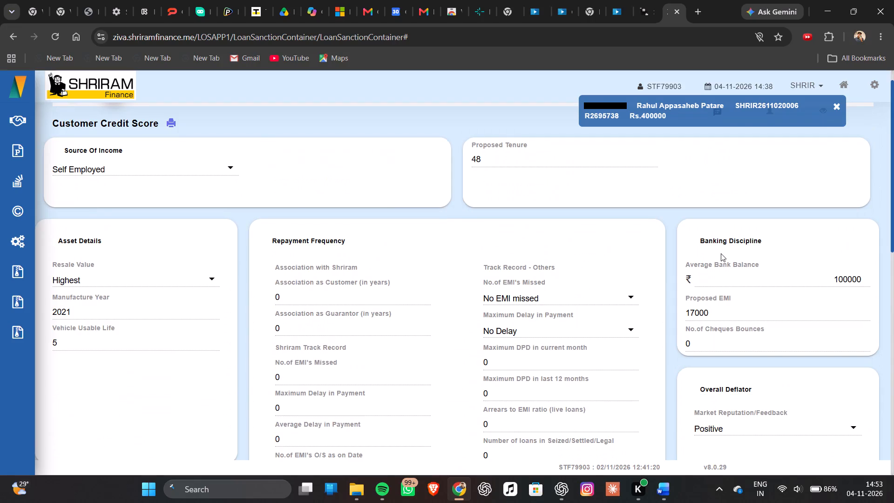
key("Down")
key("Down")
key("Down")
key("Down")
key("Down")
key("Down")
key("Down")
key("Down")
key("Down")
key("Down")
key("Down")
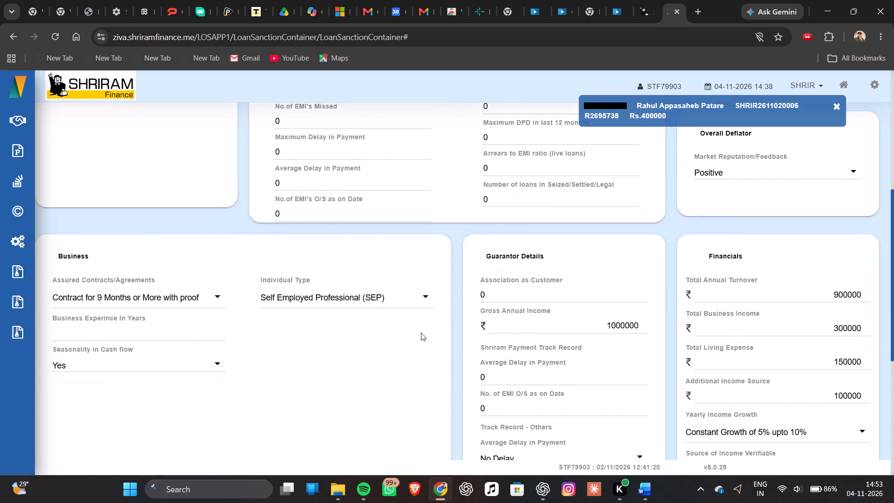
left_click(168, 337)
key("5")
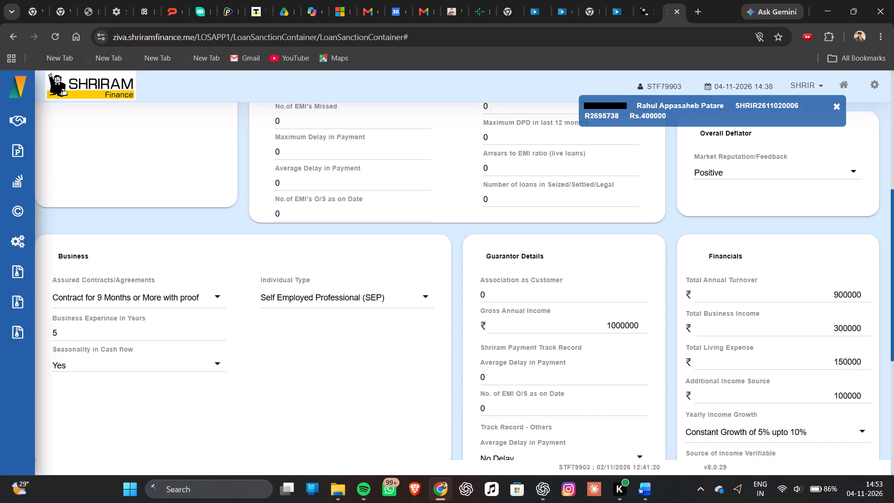
Proceed again with the updated Customer Credit Score form to rerun the rules check.
key("Down")
key("Down")
key("Down")
key("Down")
key("Down")
key("Down")
key("Down")
key("Down")
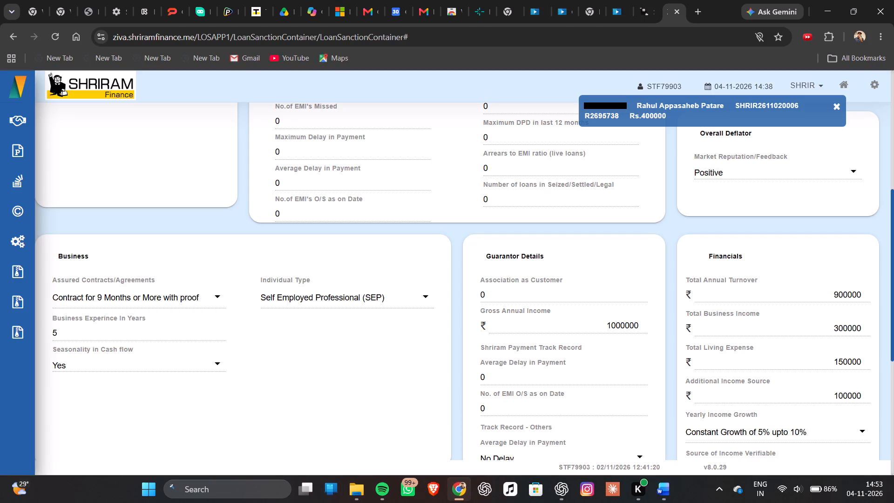
left_click(287, 378)
key("Down")
key("Down")
key("Down")
key("Down")
key("Down")
key("Down")
key("Down")
key("Down")
key("Down")
key("Down")
key("Down")
key("Down")
key("Down")
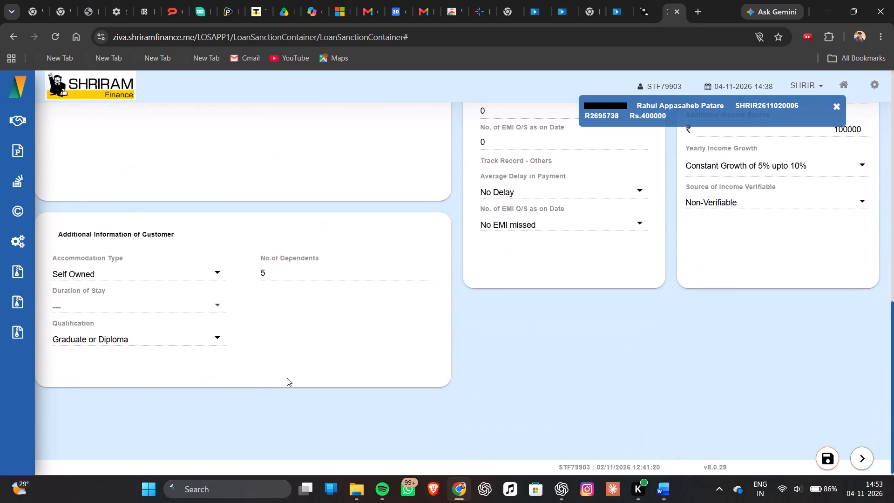
key("Down")
left_click(853, 457)
double_click(853, 457)
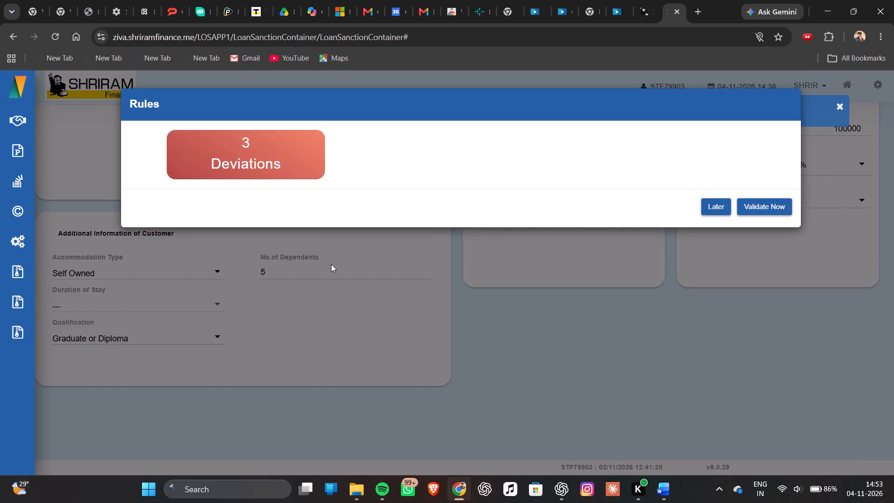
Expand the Deviations in the Rules dialog to read the rule details, and choose to validate them immediately.
double_click(267, 172)
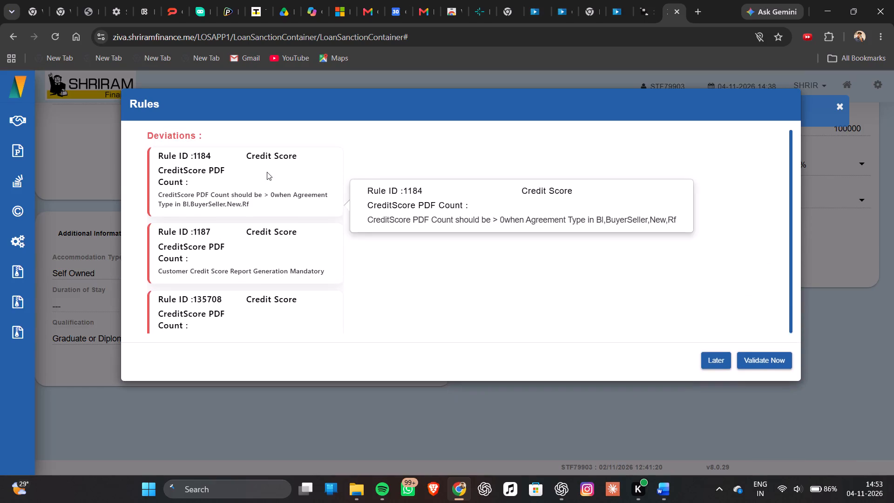
left_click(755, 354)
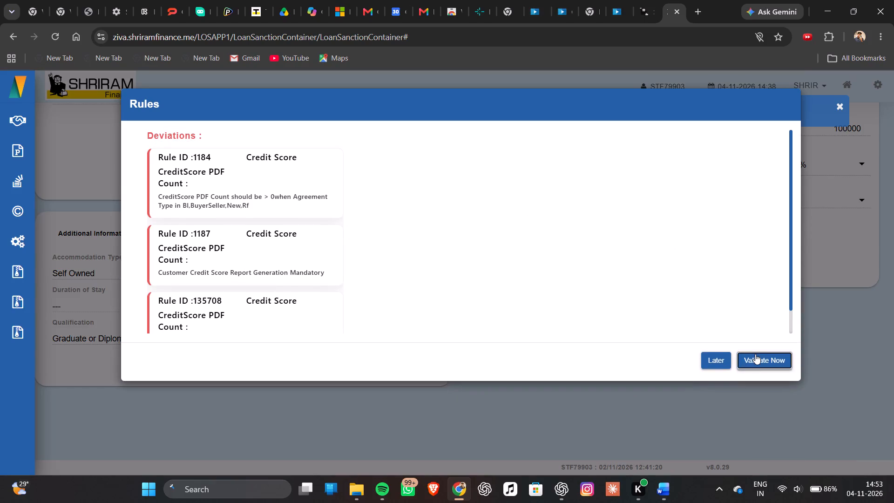
Generate the Customer Credit Score report as a PDF from the form's heading.
key("Down")
key("Up")
key("Up")
key("Up")
key("Up")
key("Up")
key("Up")
key("Up")
key("Up")
key("Up")
key("Up")
key("Up")
key("Up")
key("Up")
key("Up")
key("Up")
key("Up")
key("Up")
key("Up")
key("Up")
key("Up")
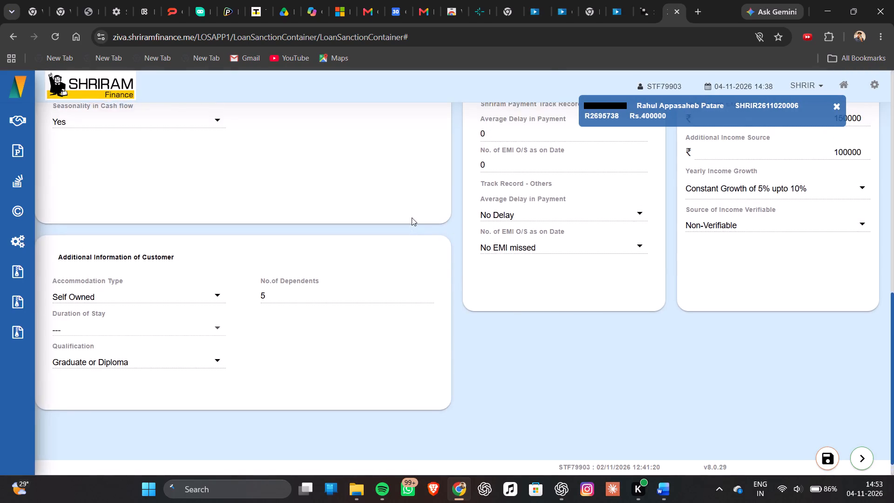
key("Up")
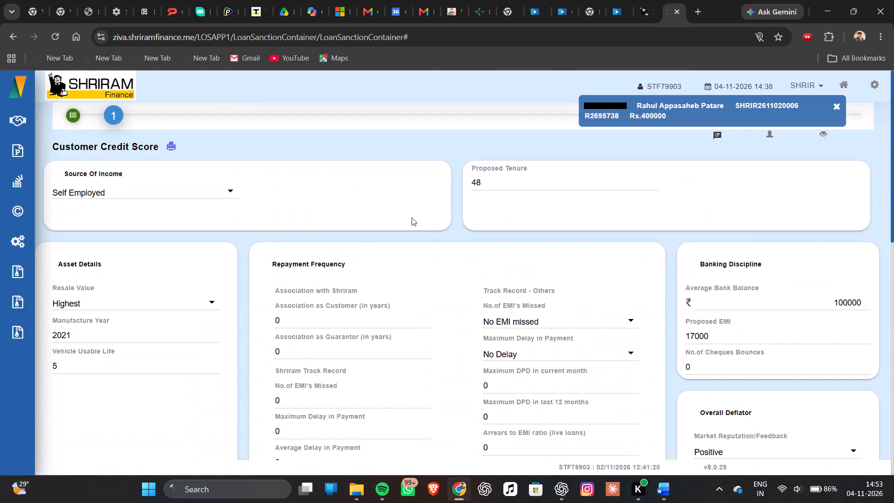
double_click(169, 147)
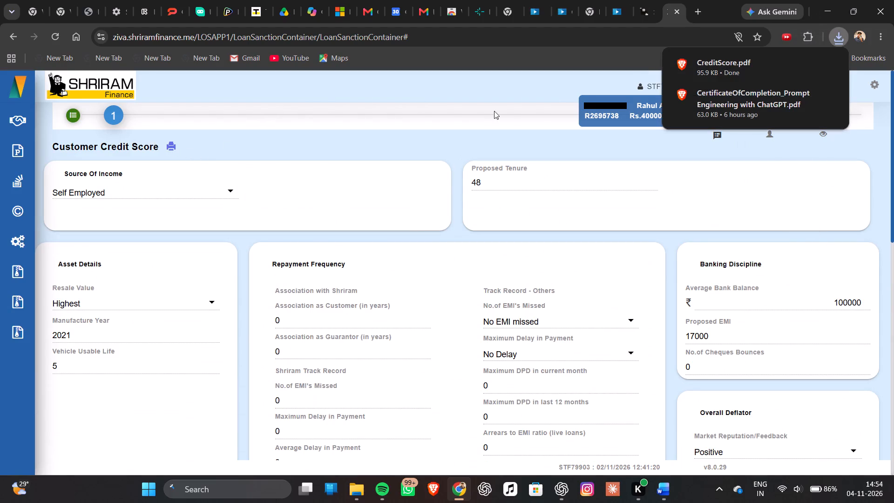
Open the downloaded CreditScore.pdf to examine the customer's score card, and return to the loan portal.
left_click(718, 59)
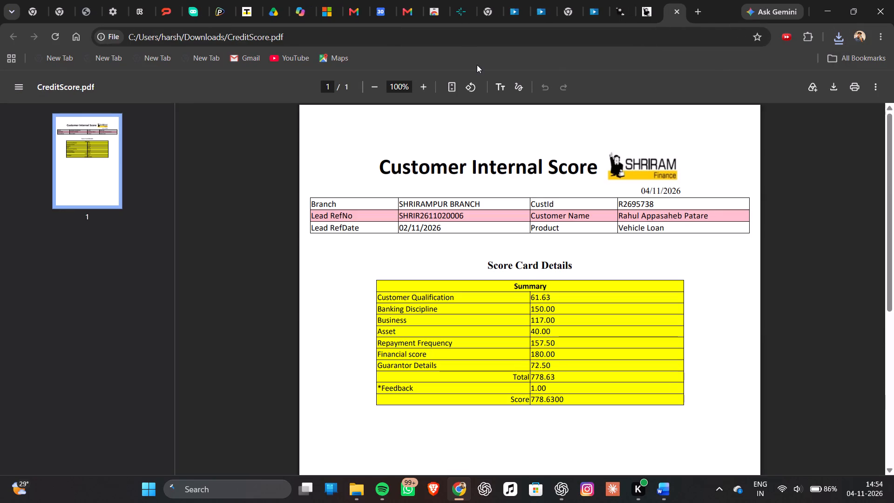
left_click(643, 11)
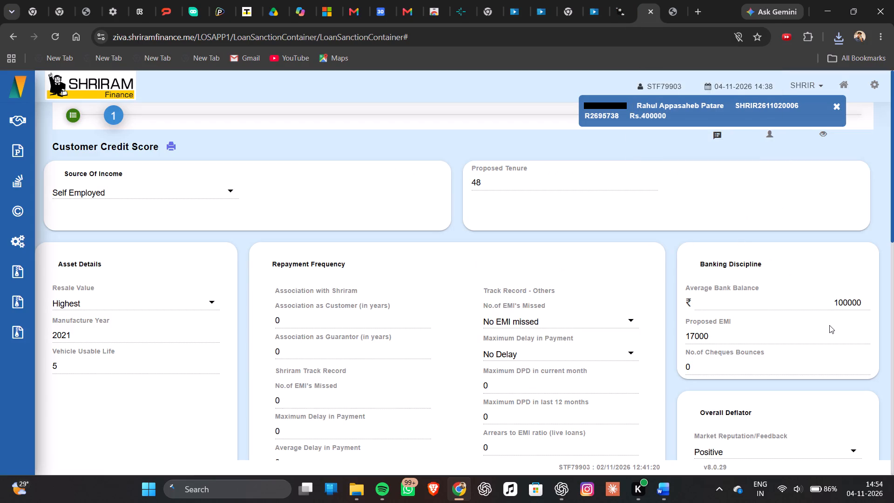
Proceed from the end of the Customer Credit Score form to the Documents Upload stage.
key("Down")
key("Down")
key("Down")
key("Down")
key("Down")
key("Down")
key("Down")
key("Down")
key("Down")
key("Down")
key("Down")
key("Down")
key("Down")
key("Down")
key("Down")
key("Down")
key("Down")
key("Down")
key("Down")
key("Down")
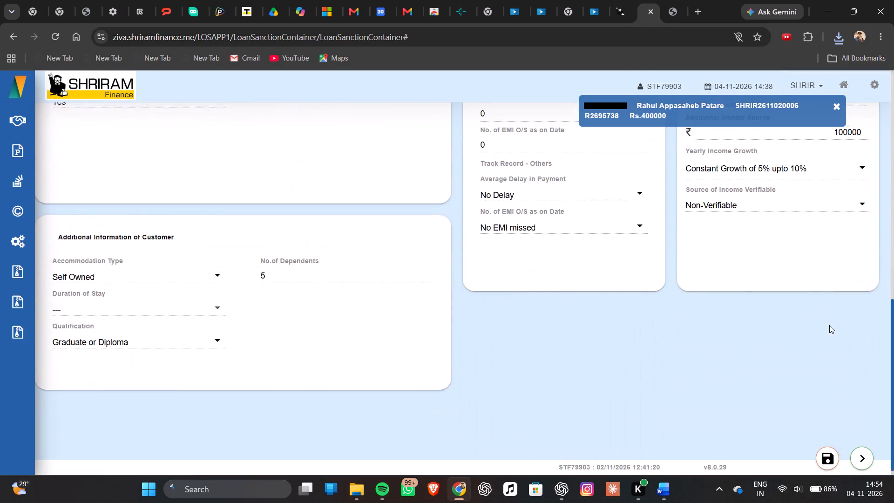
left_click(866, 457)
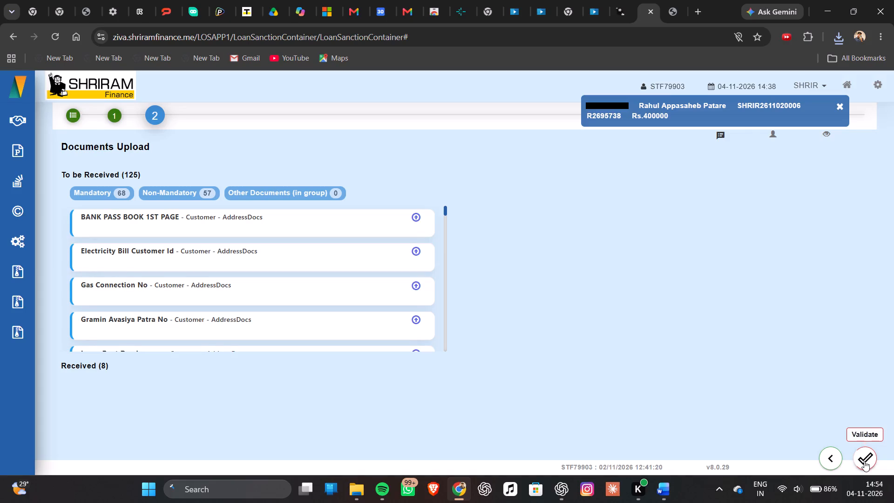
Validate the proposal from Documents Upload to submit it for the next stage, and continue to the Proposal Process list.
left_click(864, 461)
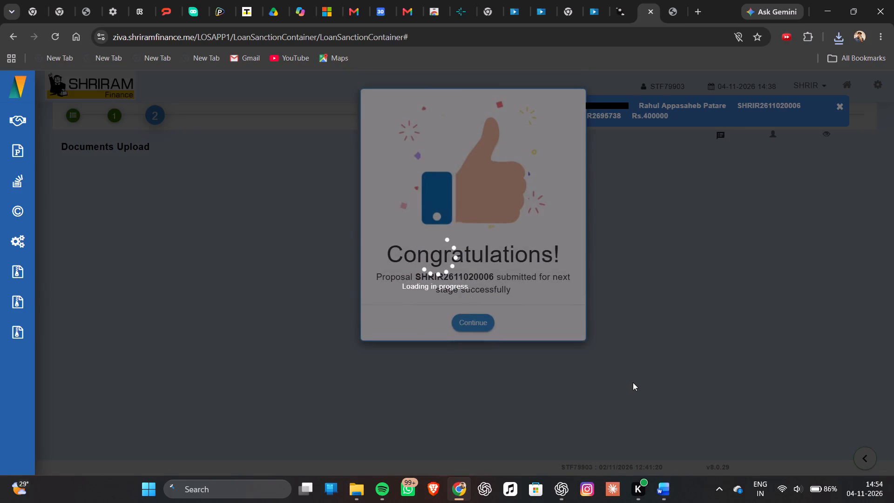